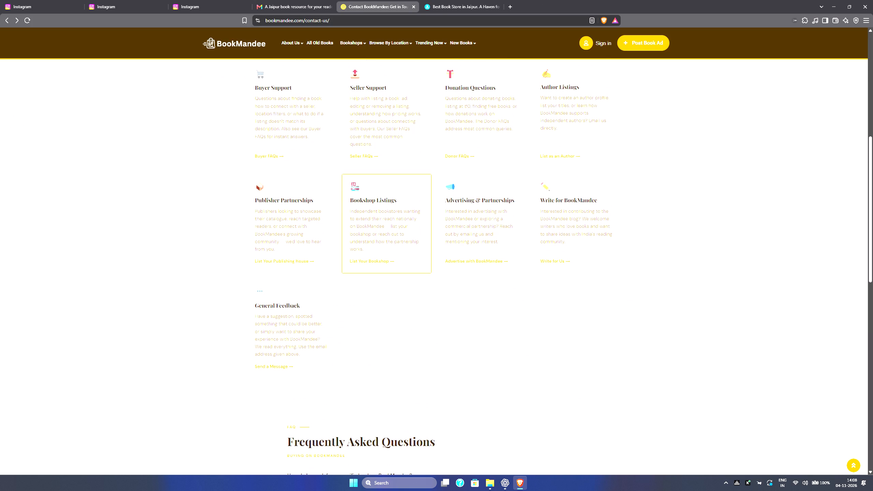
Open the List Your Bookshop page from the Bookshop Listings section of the contact page.
click(383, 265)
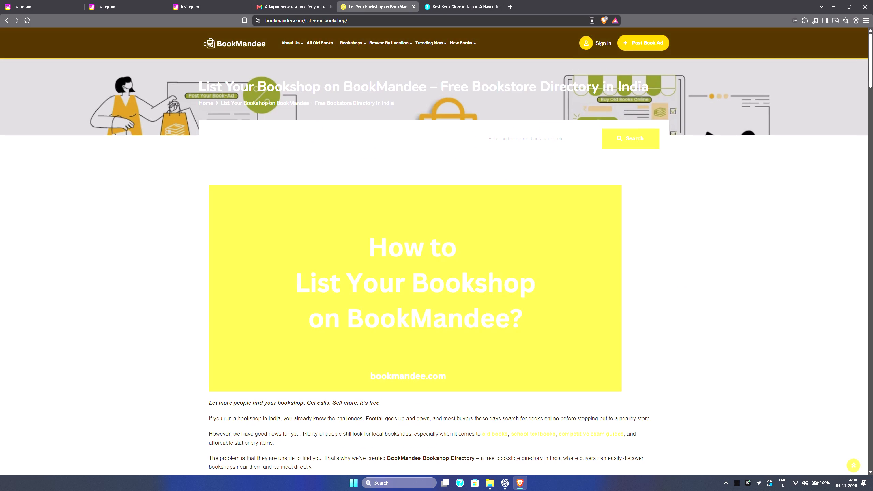
Read through the bookshop directory's purpose, who can list their bookshop, and the benefits of listing on BookMandee.
scroll(332, 242, down, 8)
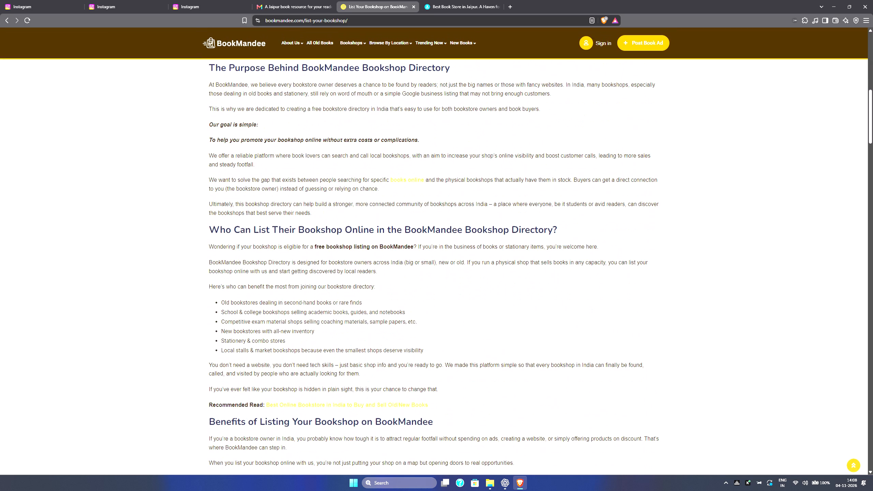
scroll(332, 242, down, 1)
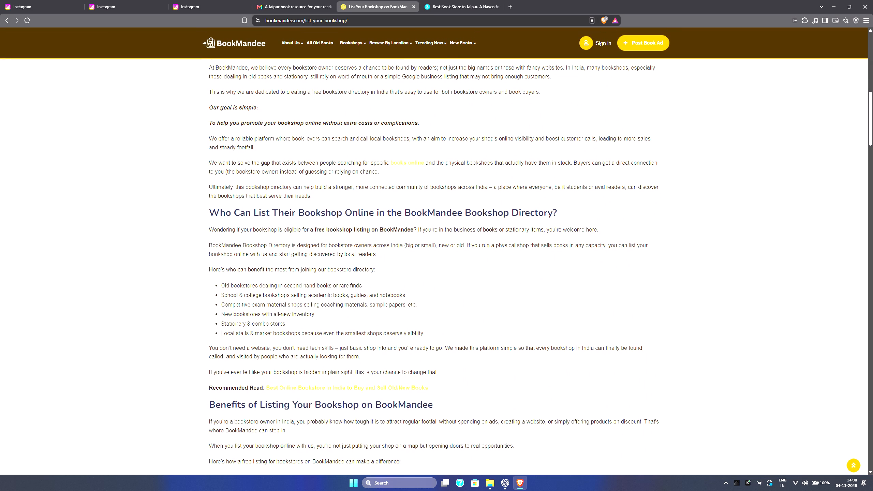
click(385, 233)
drag(385, 233, 399, 266)
click(399, 266)
drag(399, 266, 412, 234)
click(412, 234)
drag(412, 234, 406, 274)
double_click(406, 274)
drag(406, 274, 409, 253)
click(409, 253)
drag(409, 253, 415, 283)
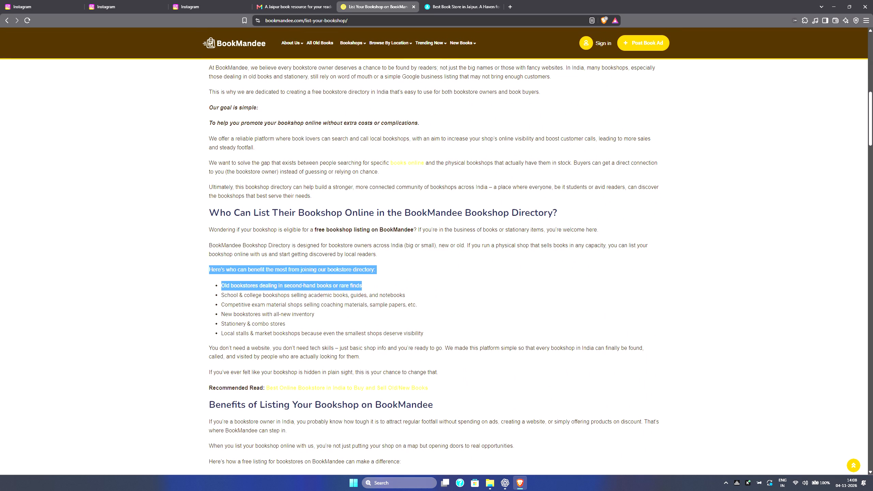
drag(415, 283, 416, 292)
click(416, 292)
drag(416, 292, 427, 257)
click(427, 257)
drag(427, 257, 434, 328)
click(434, 328)
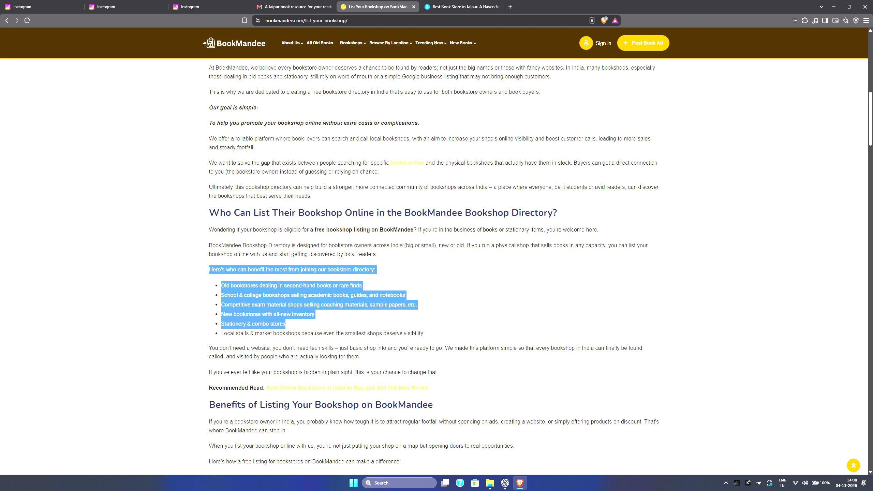
scroll(434, 328, down, 3)
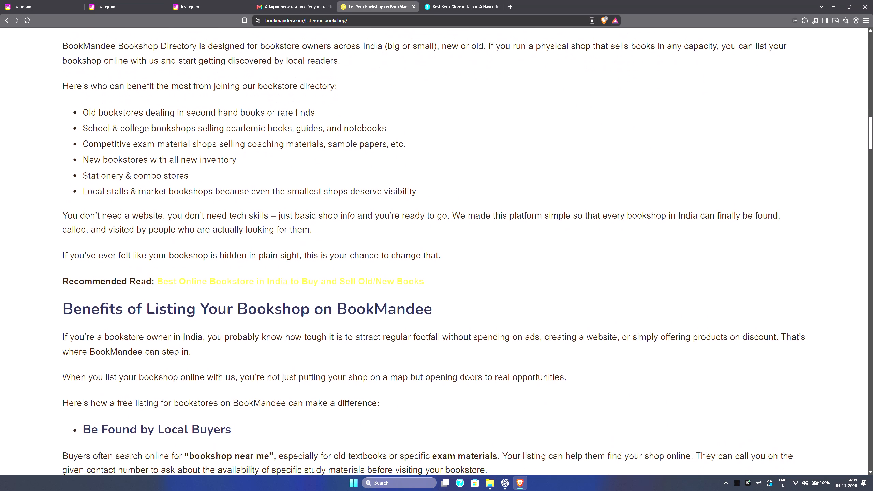
scroll(434, 328, down, 1)
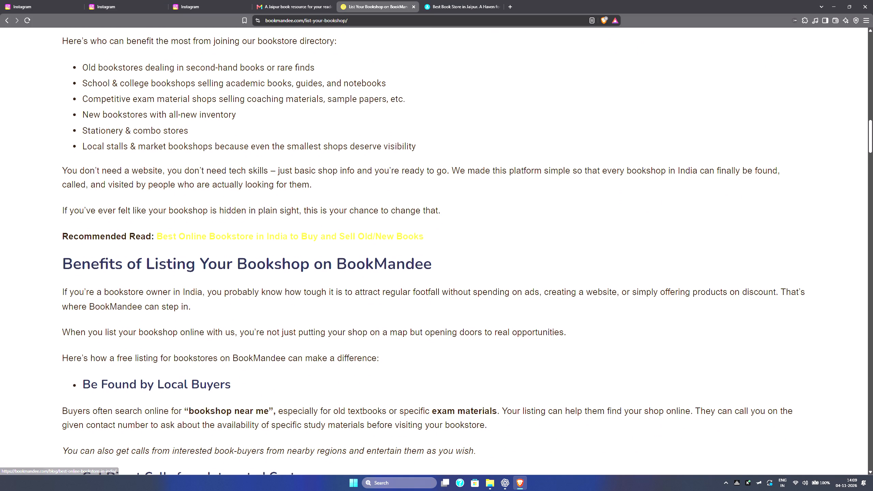
Read through BookMandee's bookshop listing page, covering the listing benefits and the shop details required for a listing.
scroll(339, 237, down, 3)
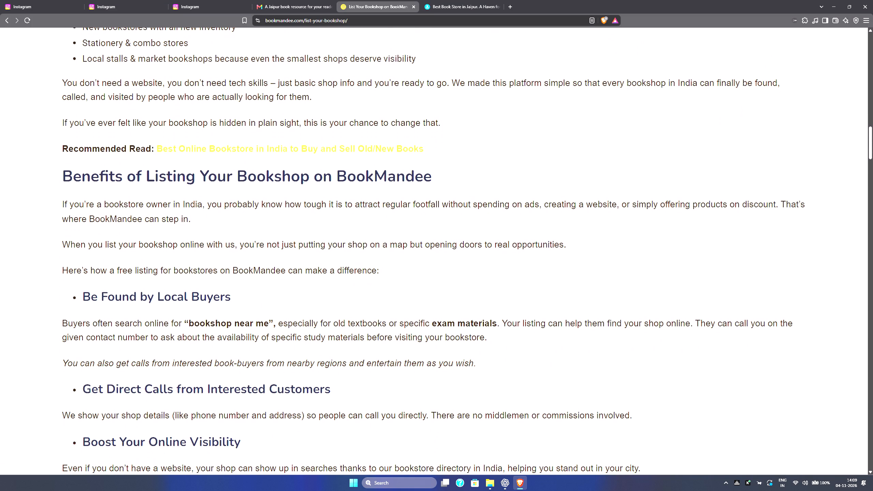
scroll(339, 237, down, 2)
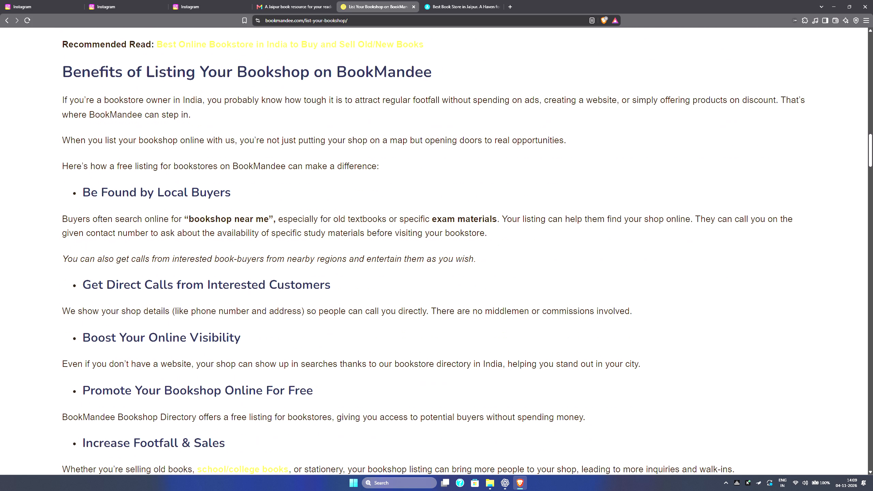
scroll(313, 234, down, 5)
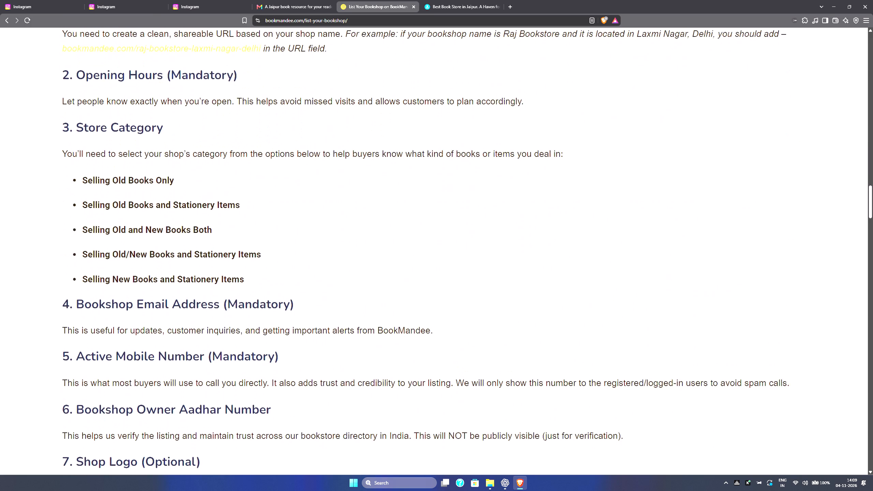
scroll(313, 234, up, 4)
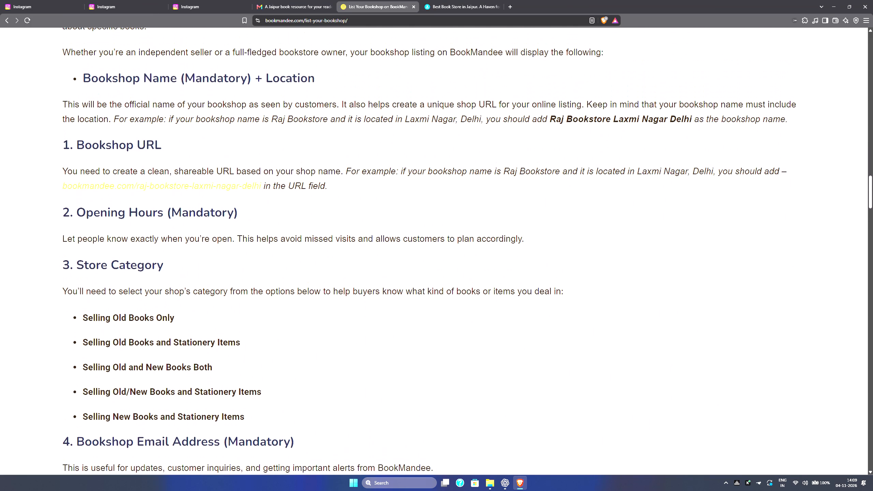
Read the required bookshop listing details, from shop name and store category through email, mobile number, owner Aadhar number and logo.
scroll(313, 234, up, 1)
scroll(313, 234, left, 1)
scroll(313, 234, down, 1)
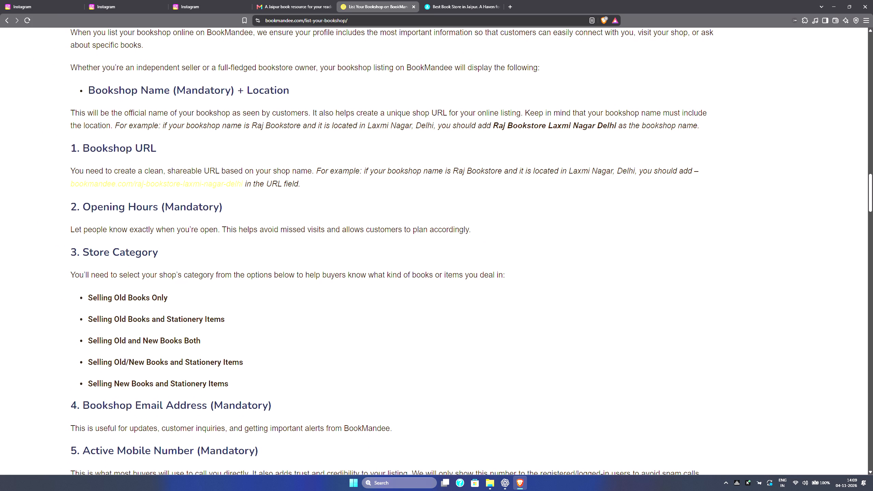
click(292, 224)
scroll(137, 229, down, 9)
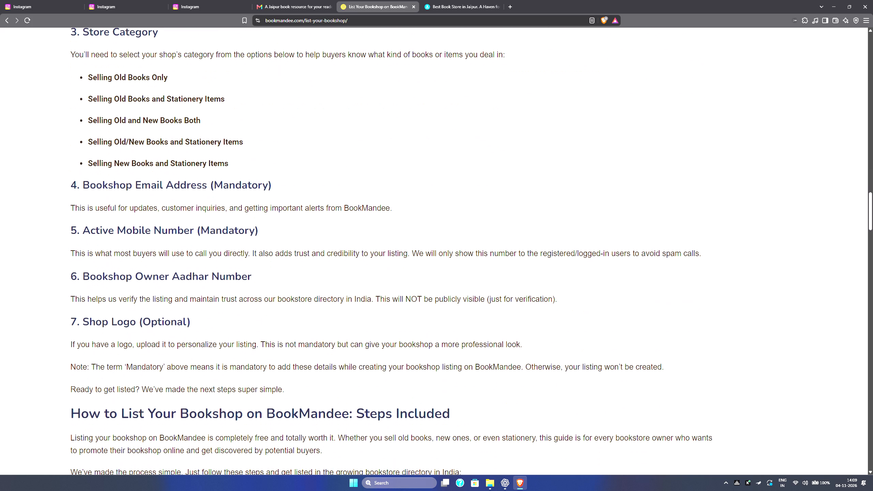
triple_click(185, 209)
double_click(203, 262)
scroll(215, 260, down, 2)
scroll(216, 263, up, 2)
scroll(217, 264, down, 7)
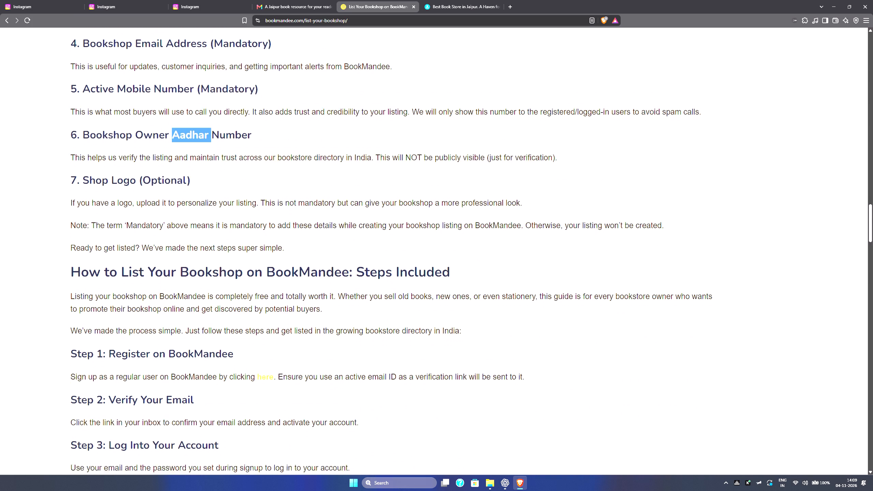
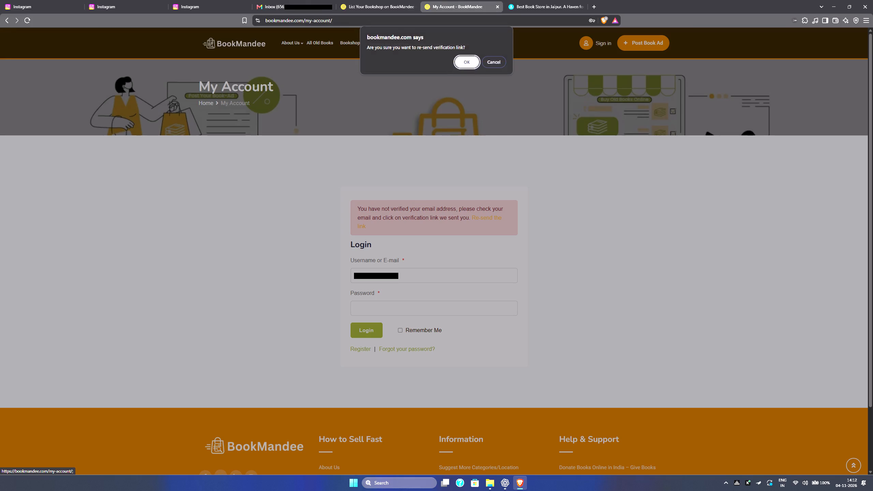
Have the email verification link for the existing BookMandee account sent again.
click(462, 60)
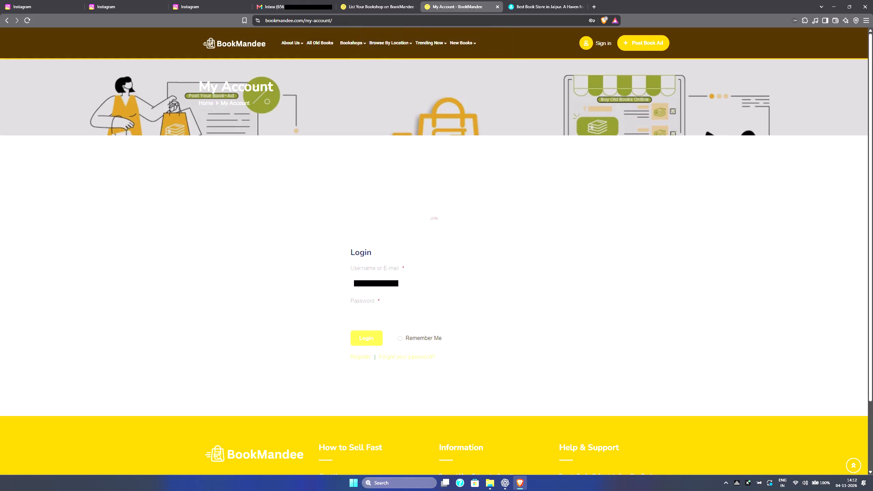
click(486, 61)
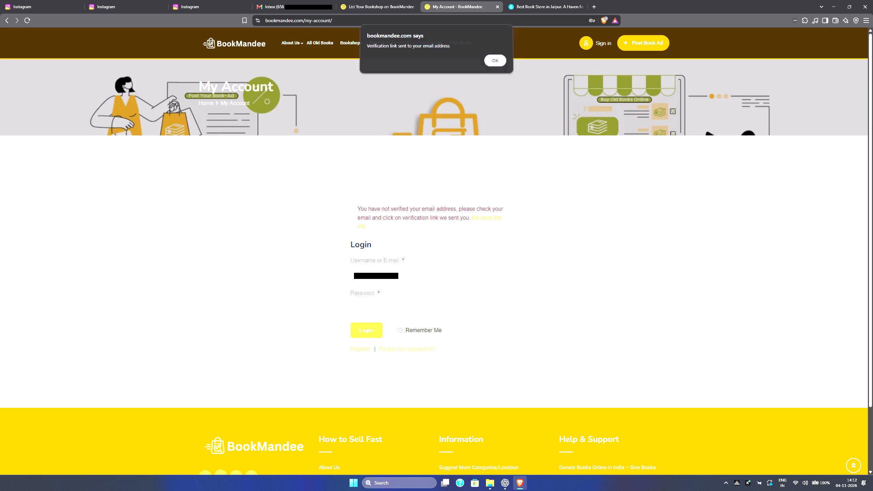
Open the new account registration form and fill in the account holder's first and last name from the saved suggestions.
click(362, 347)
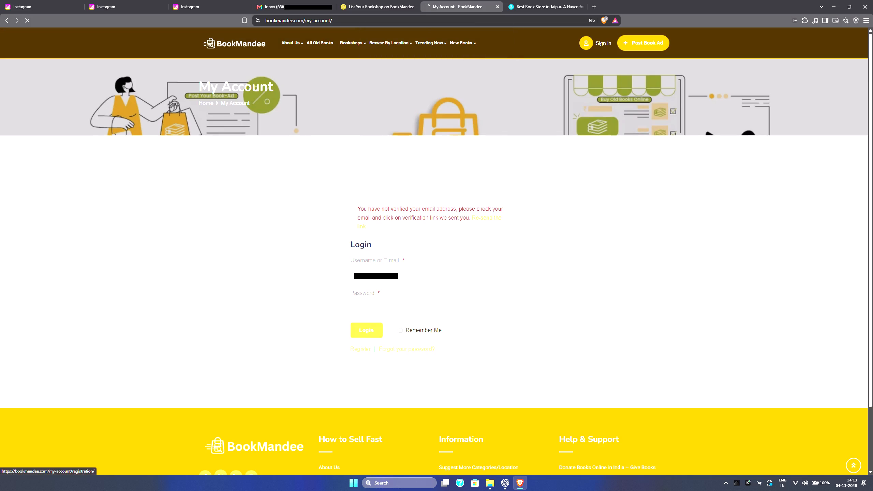
click(387, 230)
click(400, 261)
click(452, 237)
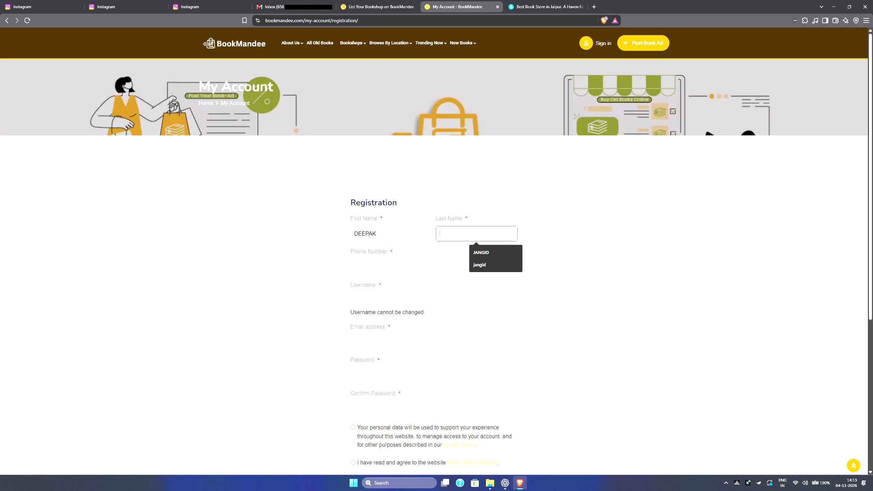
click(477, 255)
Fill in the registration form's phone number from a saved suggestion and delete its superfluous characters.
click(419, 268)
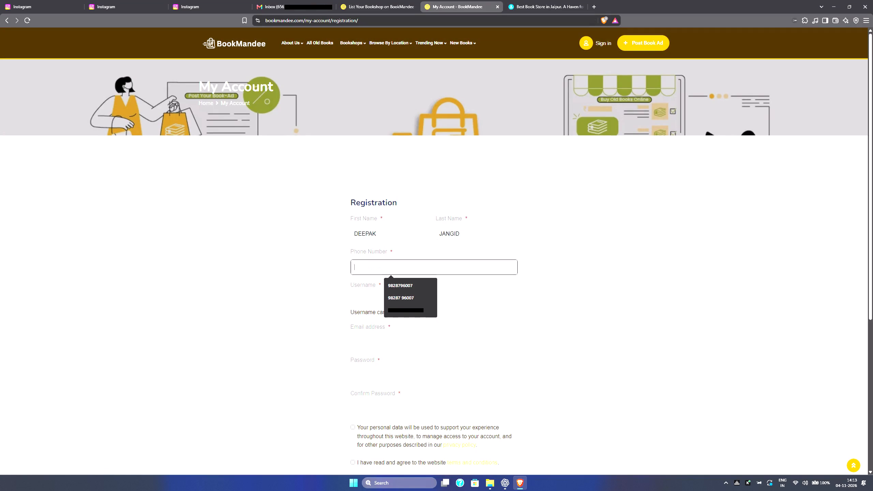
click(387, 252)
click(399, 265)
click(412, 309)
click(365, 271)
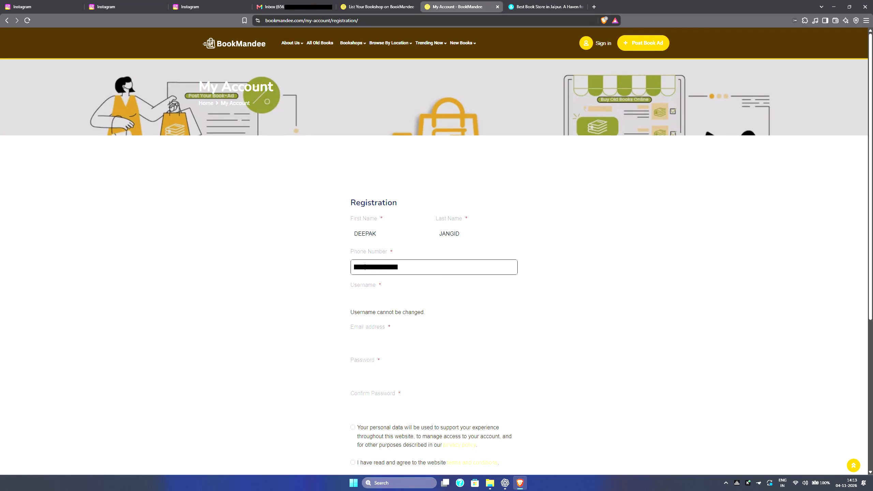
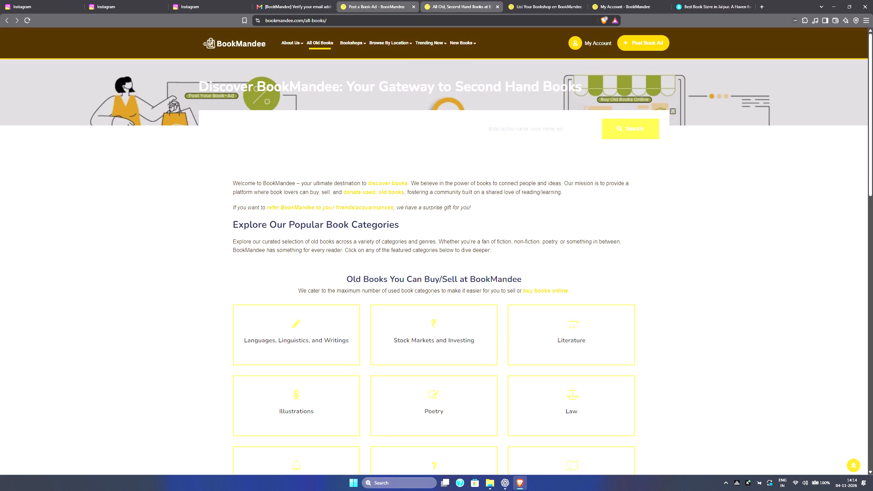
Close the All Old Books page and return to the Post a Book-Ad form.
click(395, 0)
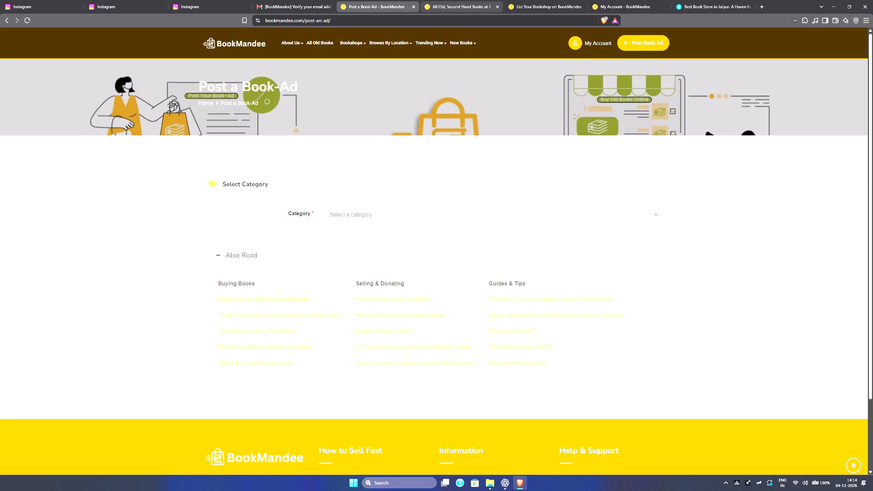
click(498, 5)
click(307, 254)
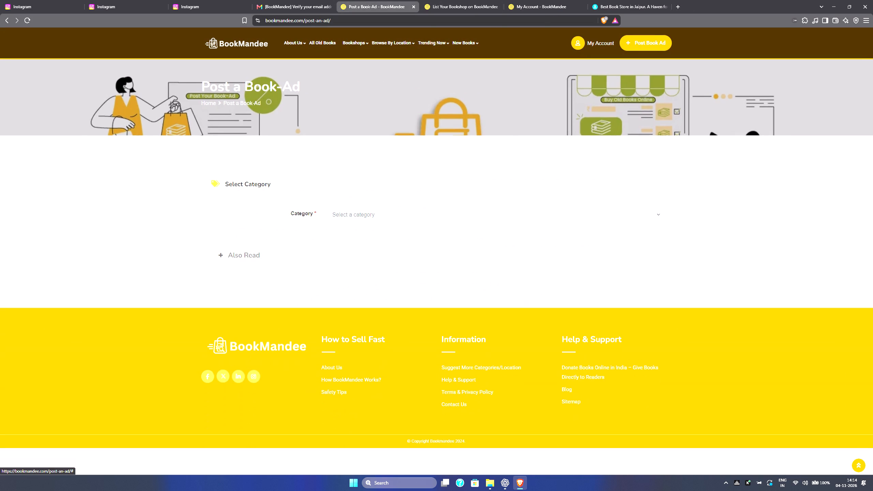
click(309, 252)
Look through the full list of book categories offered for a new book ad.
click(380, 202)
click(382, 206)
click(384, 209)
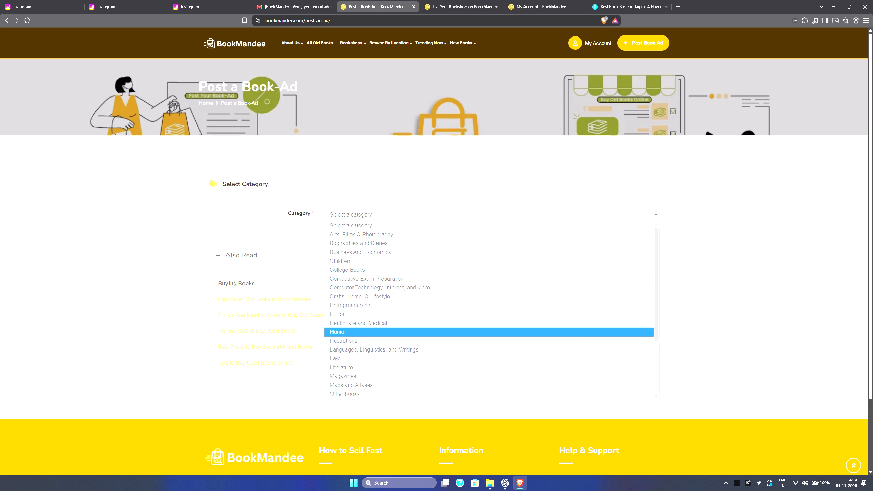
scroll(365, 343, down, 1)
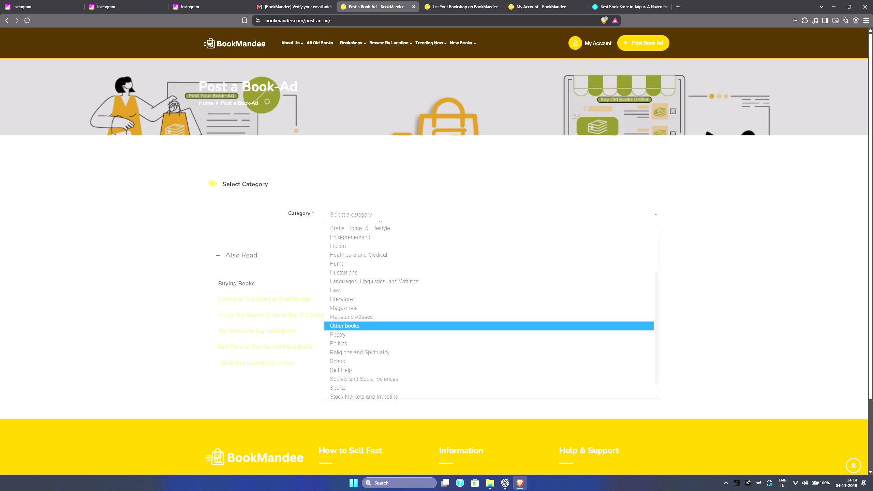
scroll(376, 347, down, 3)
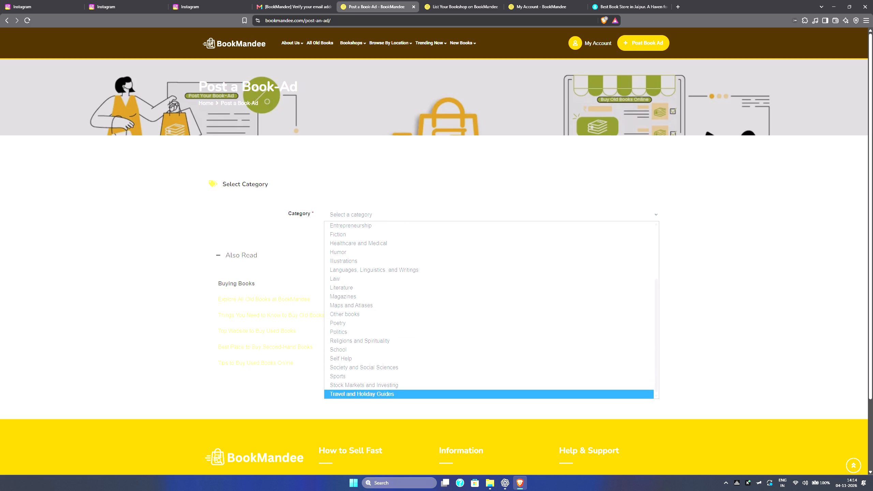
click(277, 256)
click(302, 264)
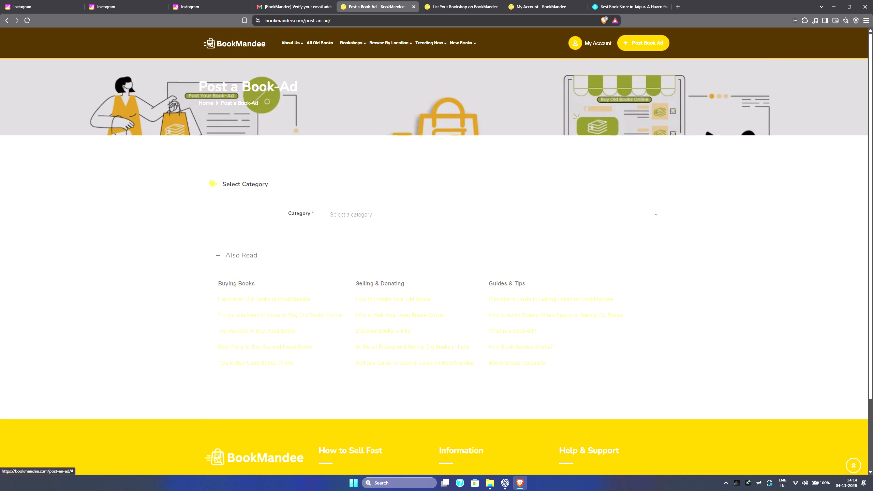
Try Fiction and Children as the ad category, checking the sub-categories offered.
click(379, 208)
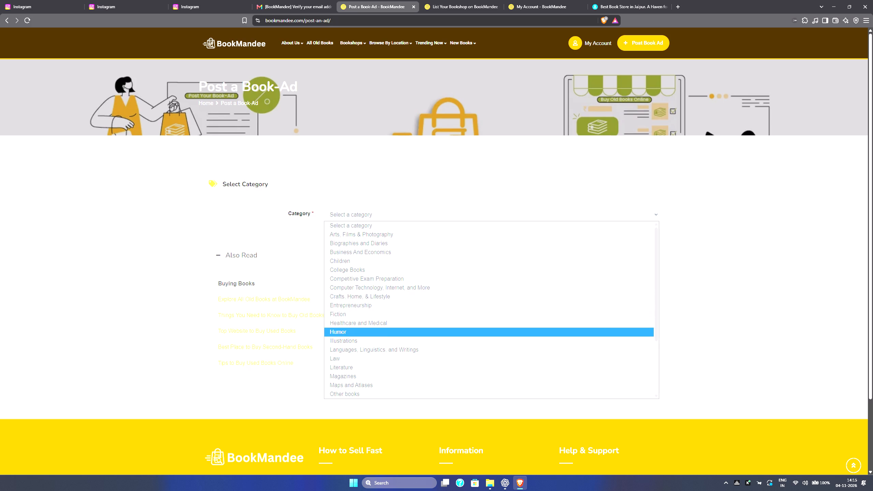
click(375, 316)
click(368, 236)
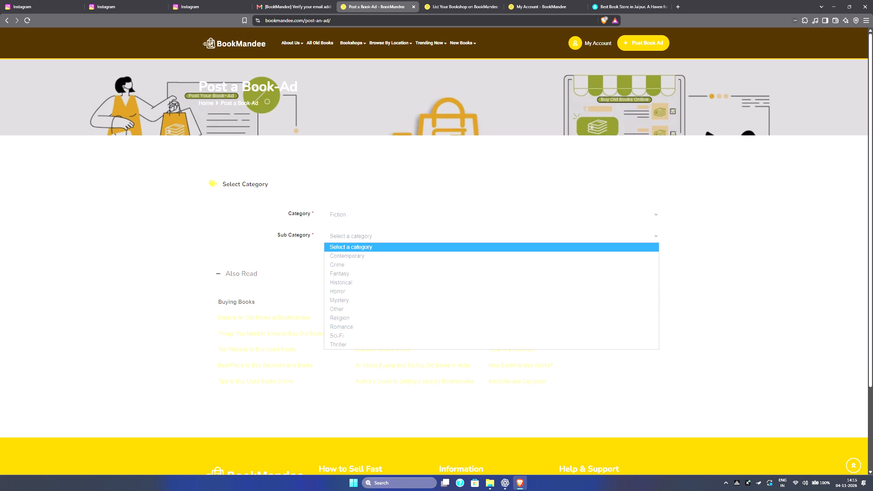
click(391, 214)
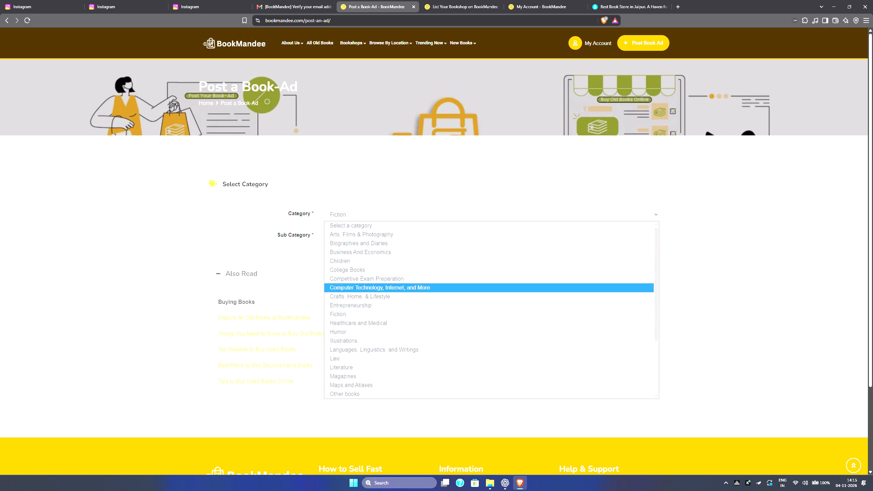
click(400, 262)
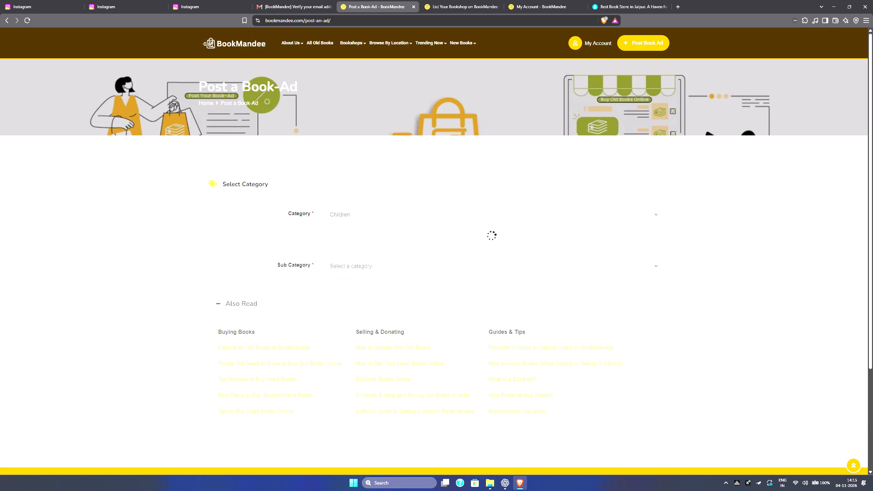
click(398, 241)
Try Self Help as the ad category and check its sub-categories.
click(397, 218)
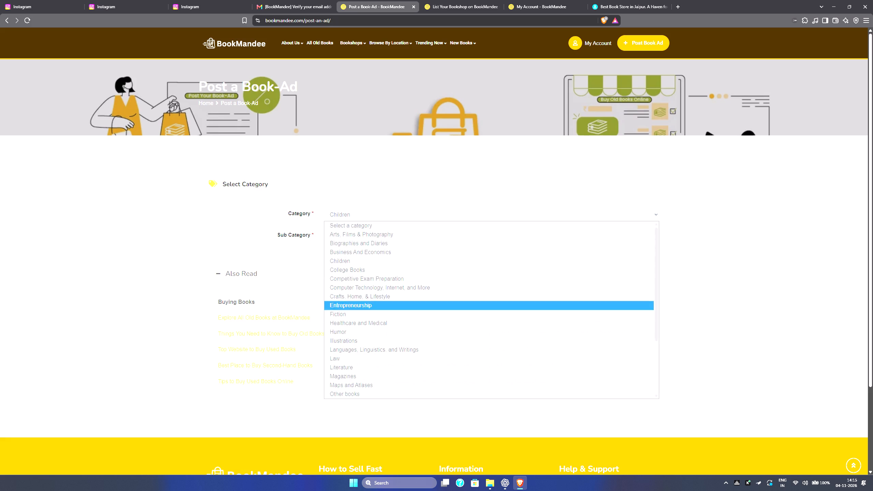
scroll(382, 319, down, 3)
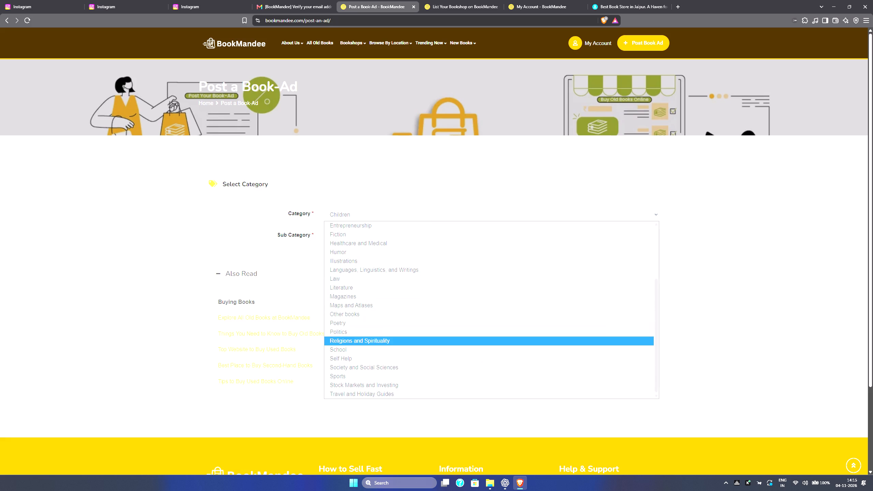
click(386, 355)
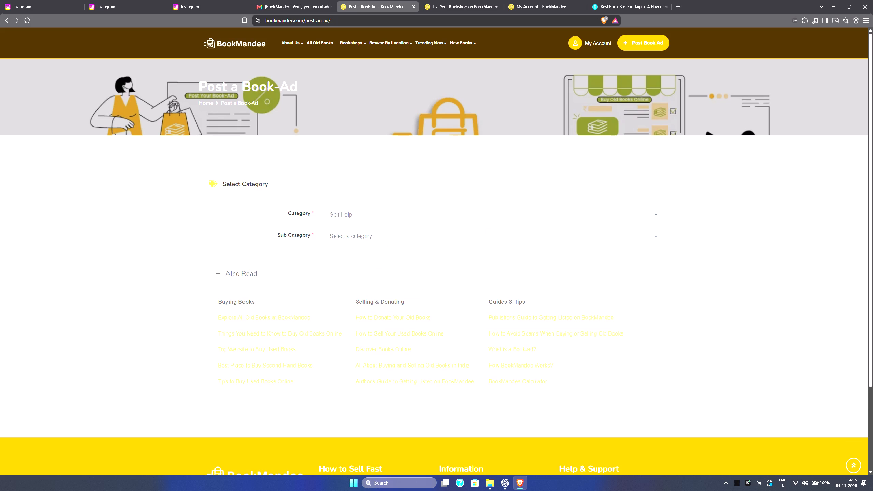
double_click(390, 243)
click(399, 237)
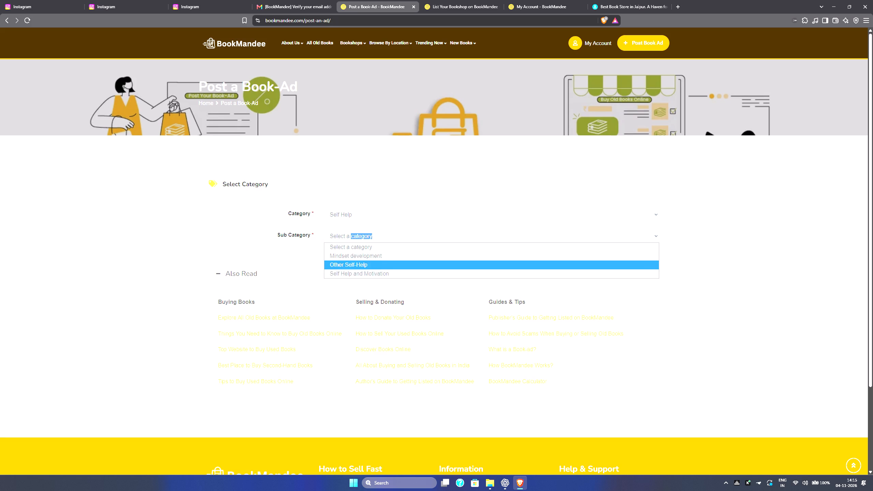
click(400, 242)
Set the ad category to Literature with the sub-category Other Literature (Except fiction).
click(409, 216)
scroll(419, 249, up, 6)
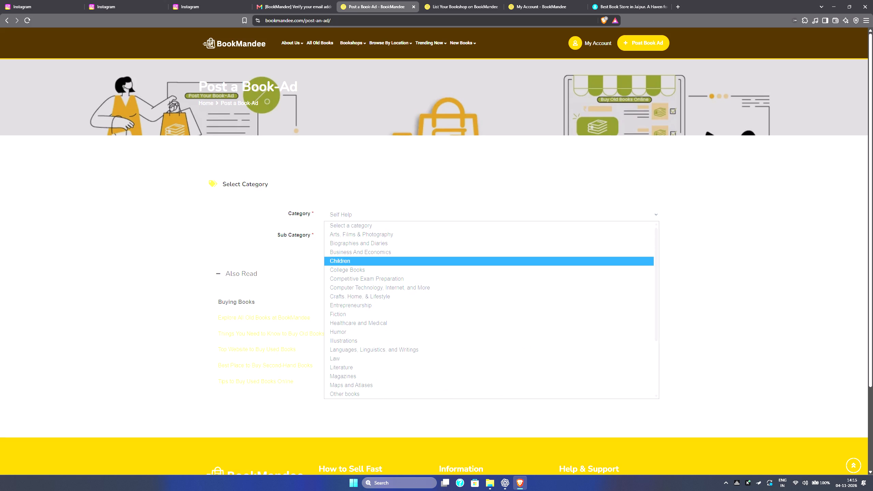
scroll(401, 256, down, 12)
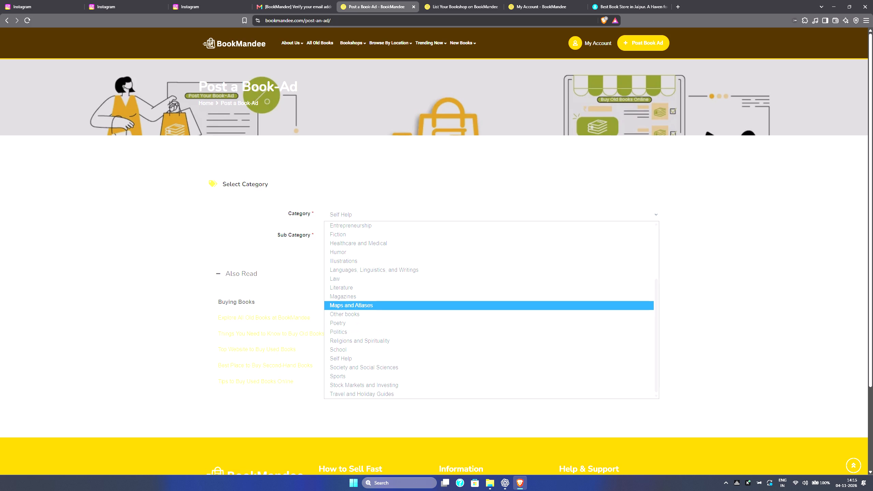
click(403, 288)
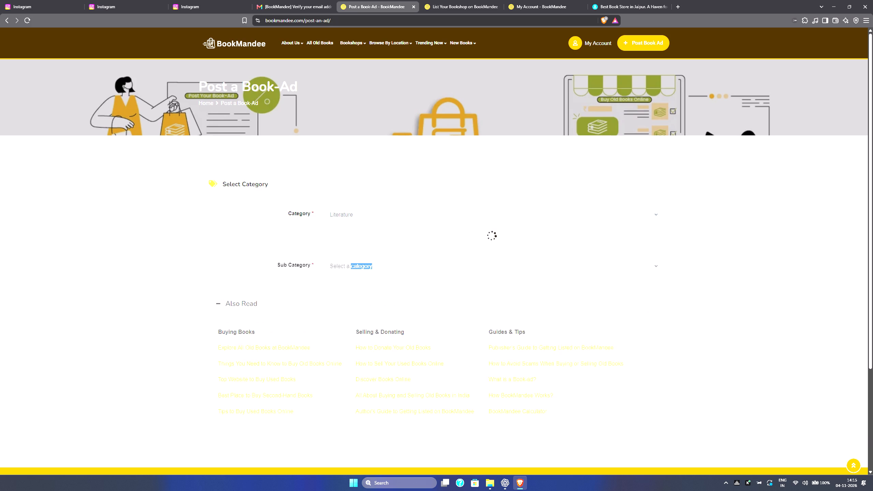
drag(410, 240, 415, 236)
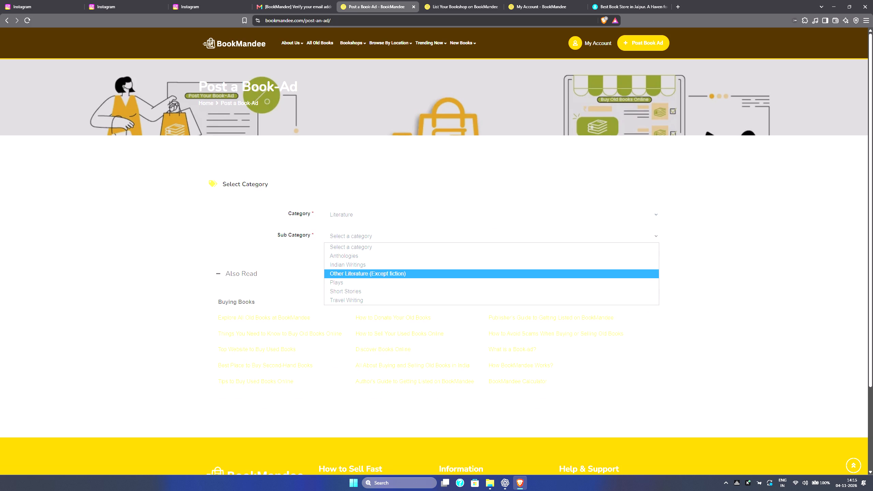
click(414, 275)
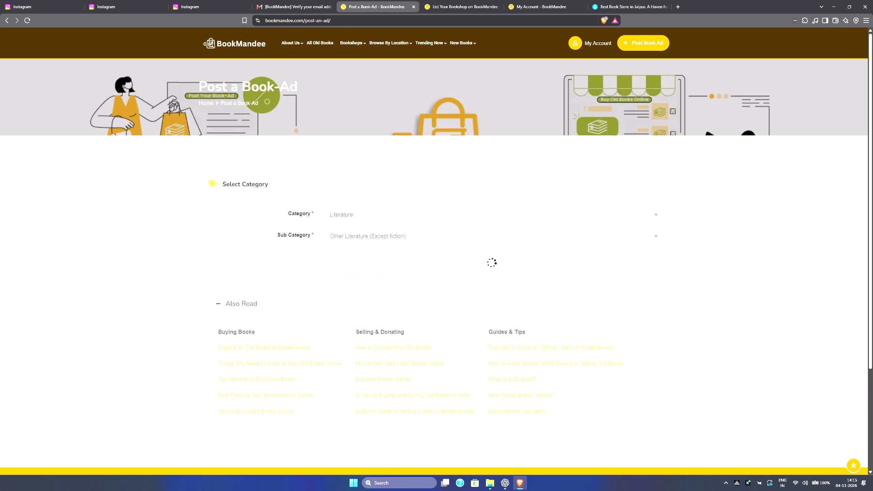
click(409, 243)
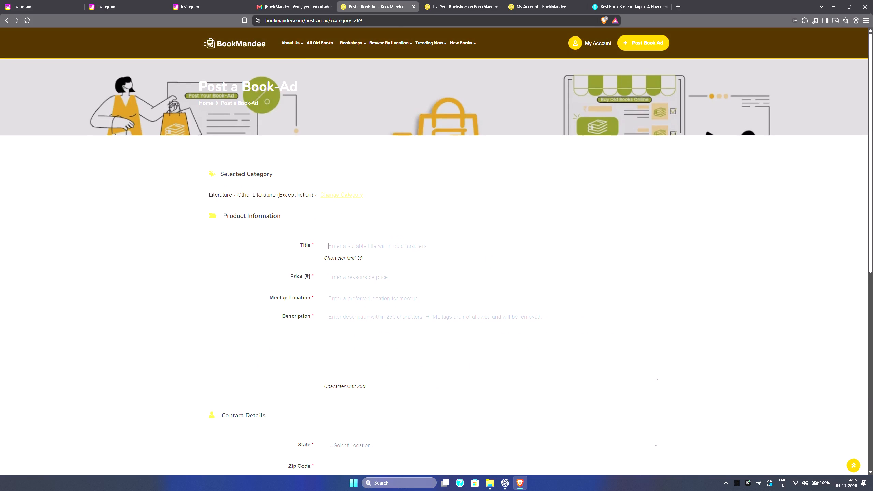
Leave the book-ad form for the My Account dashboard and open the For Sellers with BookShop page.
click(288, 214)
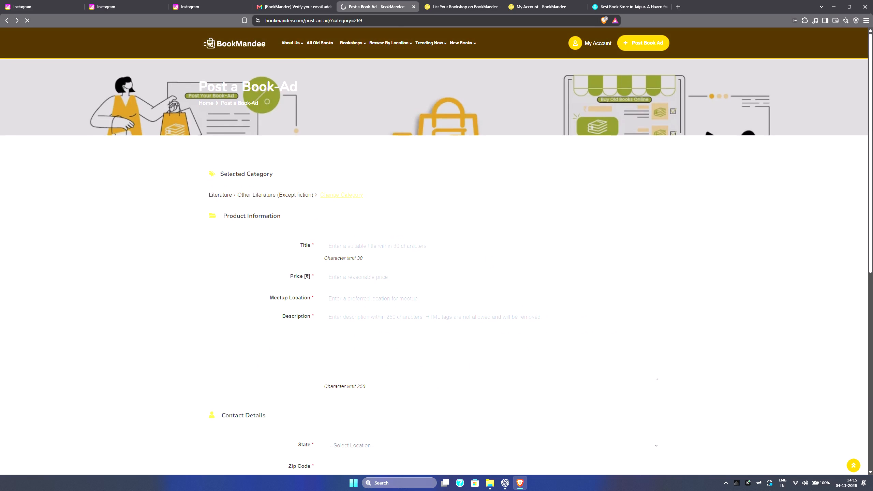
click(286, 214)
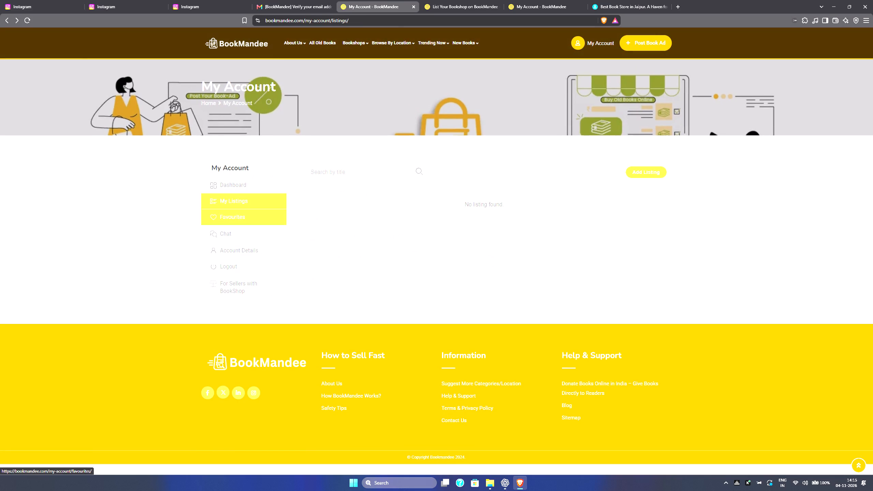
click(253, 186)
click(555, 215)
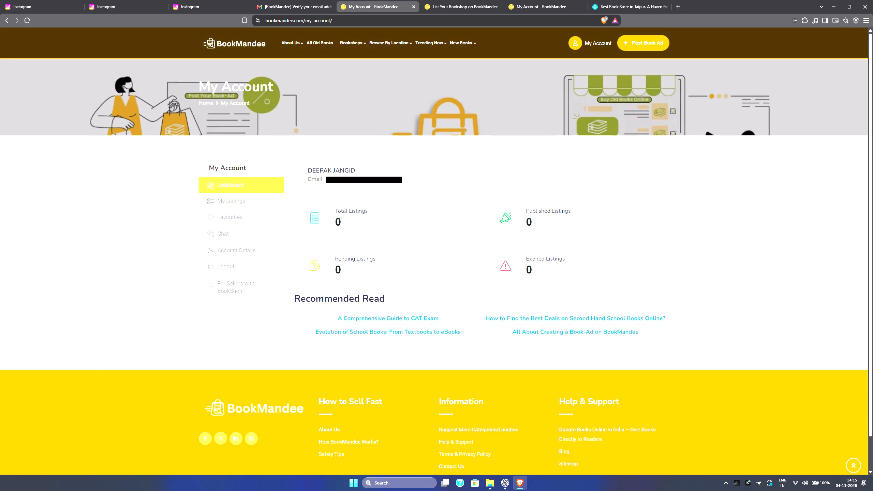
click(414, 203)
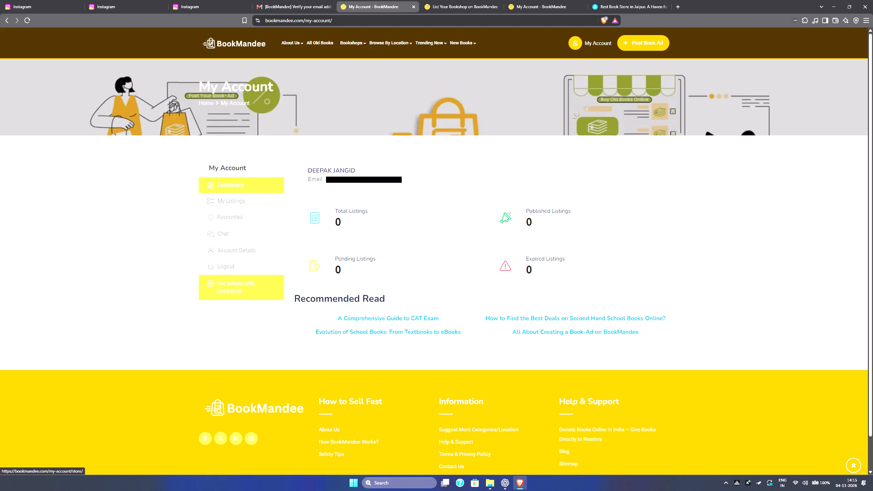
click(259, 288)
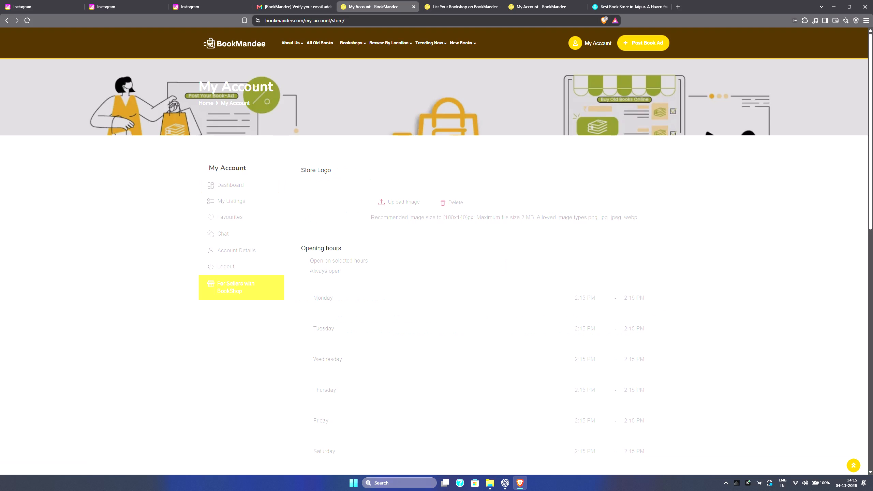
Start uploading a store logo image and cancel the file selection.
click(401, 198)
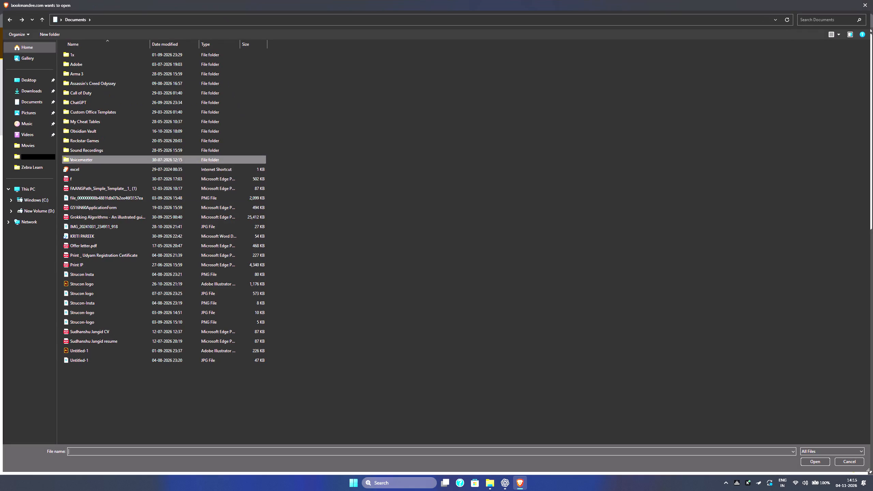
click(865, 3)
Search Google for JAIPUR BOOK BAZAAR in a new tab.
click(676, 4)
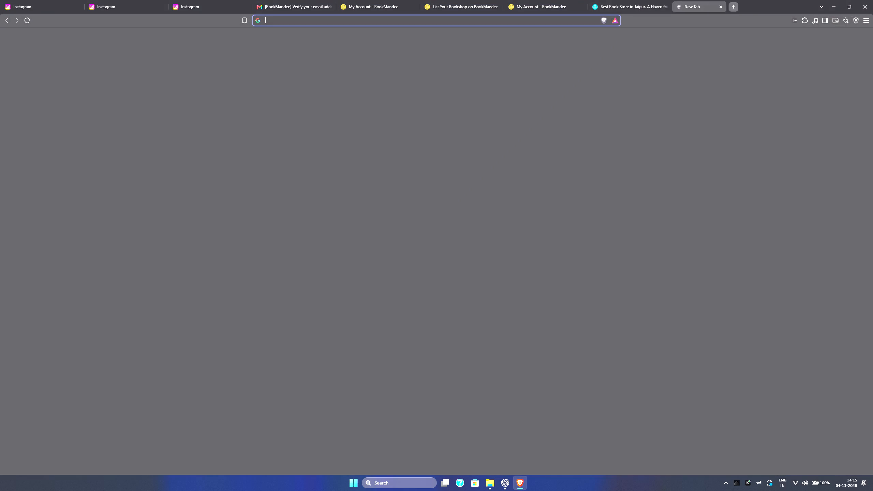
text(jaip)
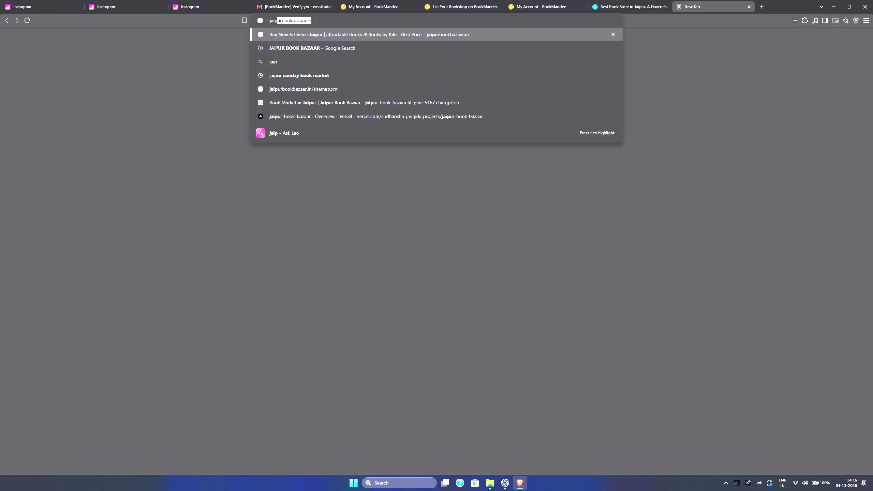
key(Up)
key(Up)
key(Up)
key(Up)
key(Up)
key(Up)
key(Up)
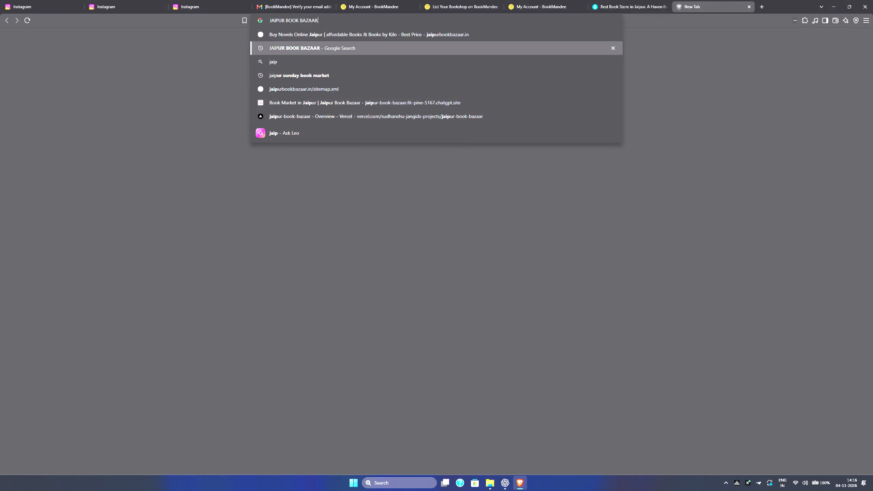
key(Return)
Close the leftover My Account registration tab and return to the JAIPUR BOOK BAZAAR search results.
click(367, 0)
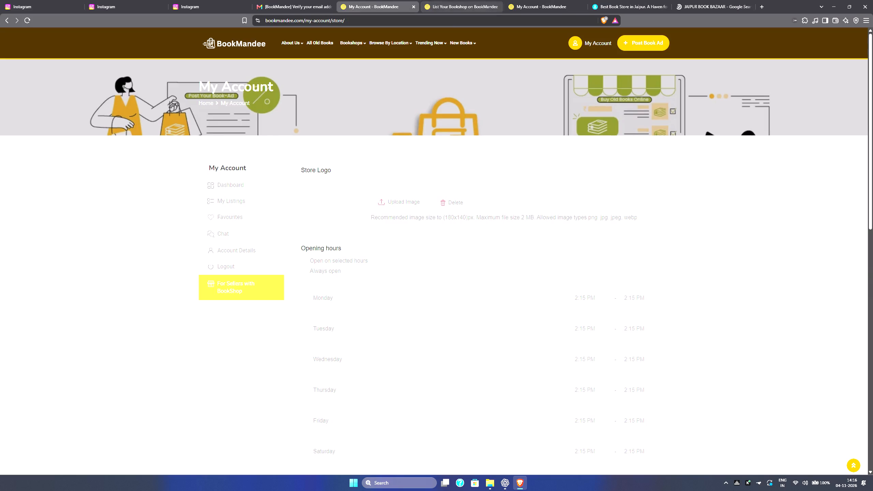
click(457, 0)
click(516, 3)
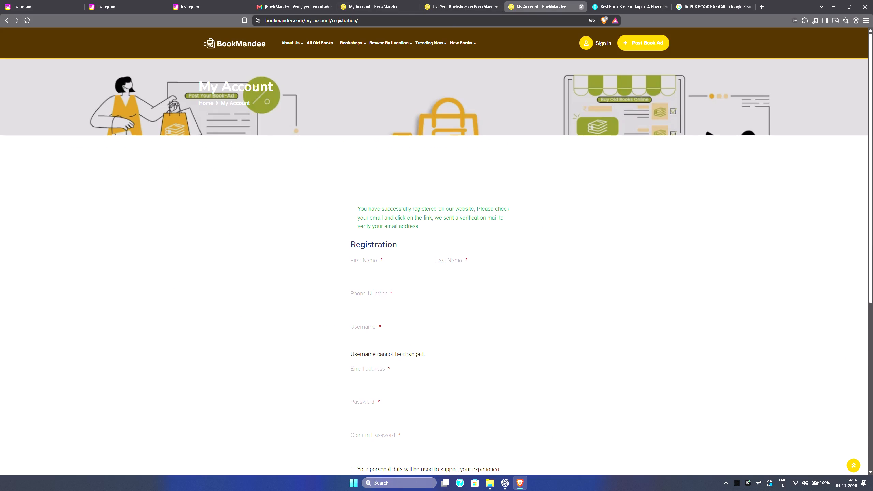
click(582, 8)
click(542, 0)
click(612, 0)
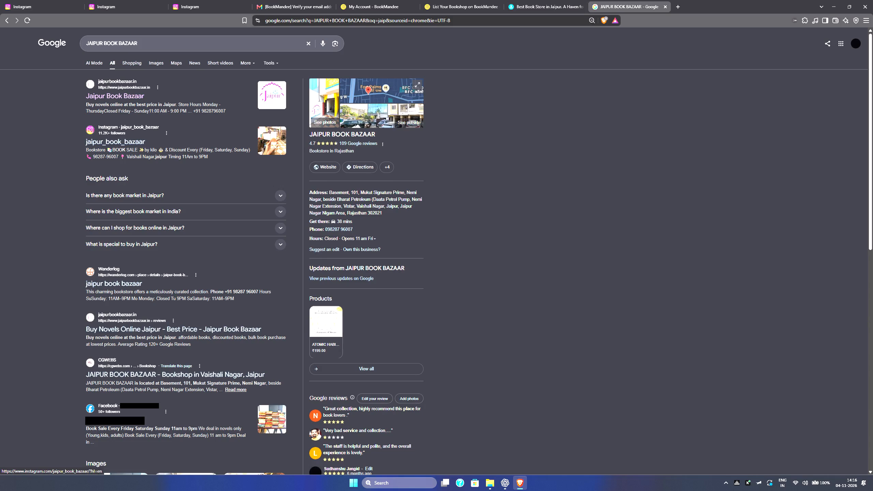
Open the photo gallery of JAIPUR BOOK BAZAAR's Google business profile.
click(410, 115)
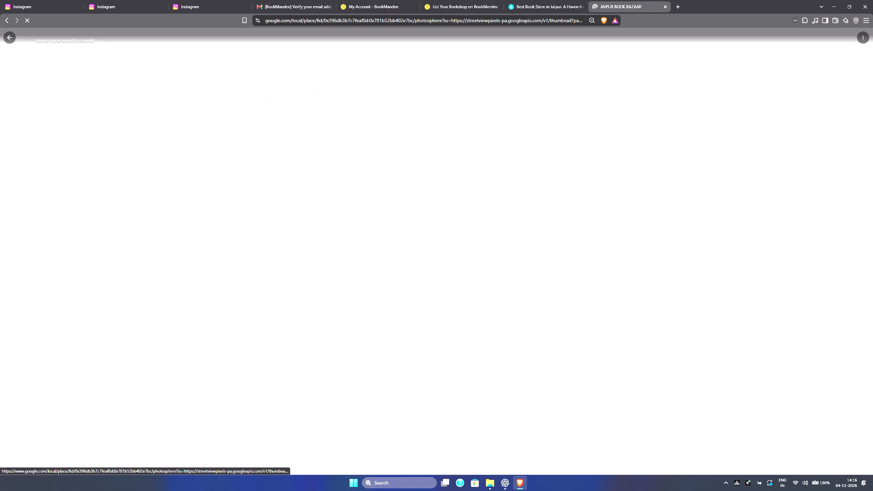
click(382, 135)
click(326, 103)
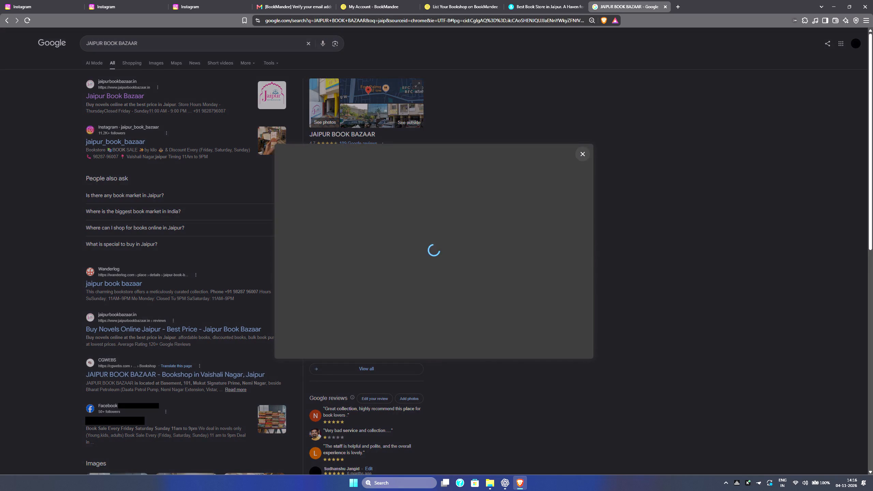
click(318, 290)
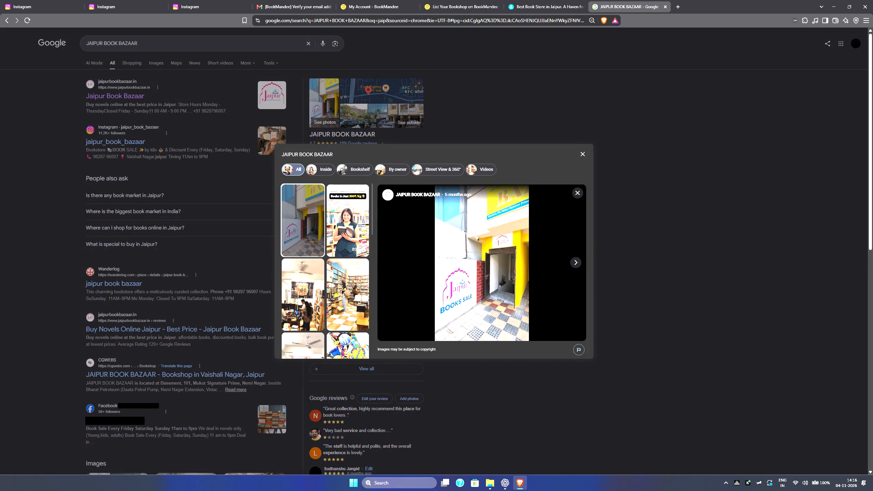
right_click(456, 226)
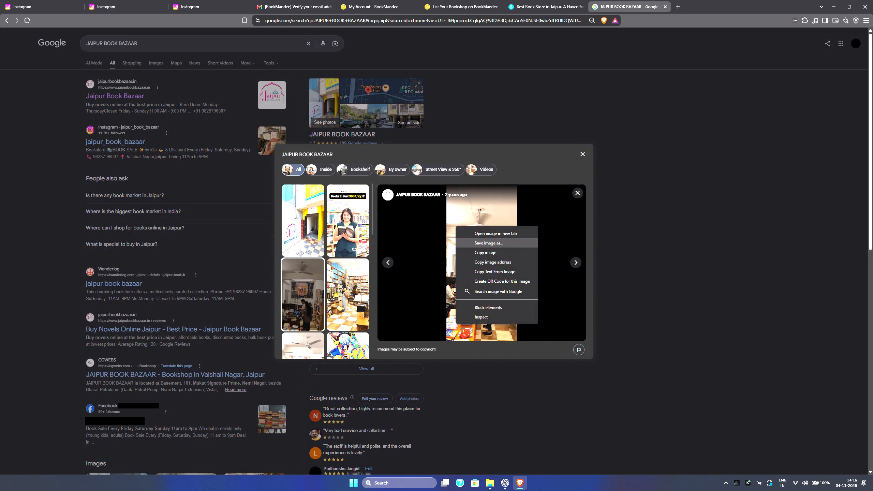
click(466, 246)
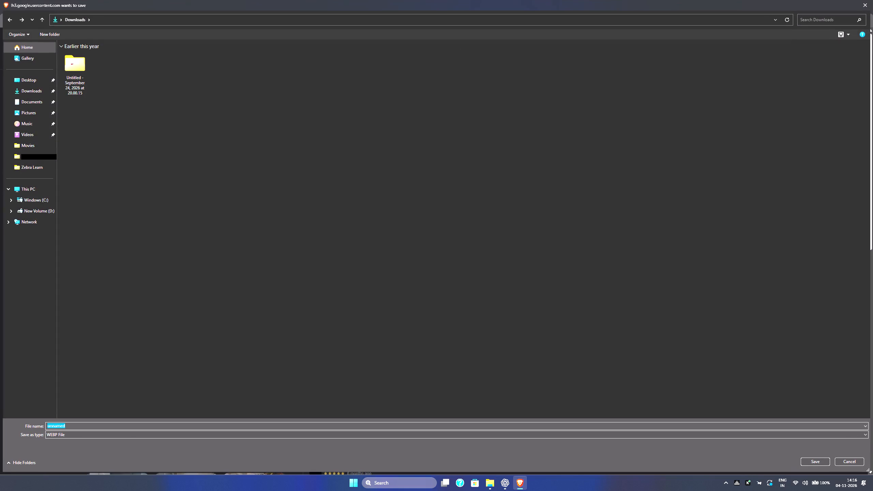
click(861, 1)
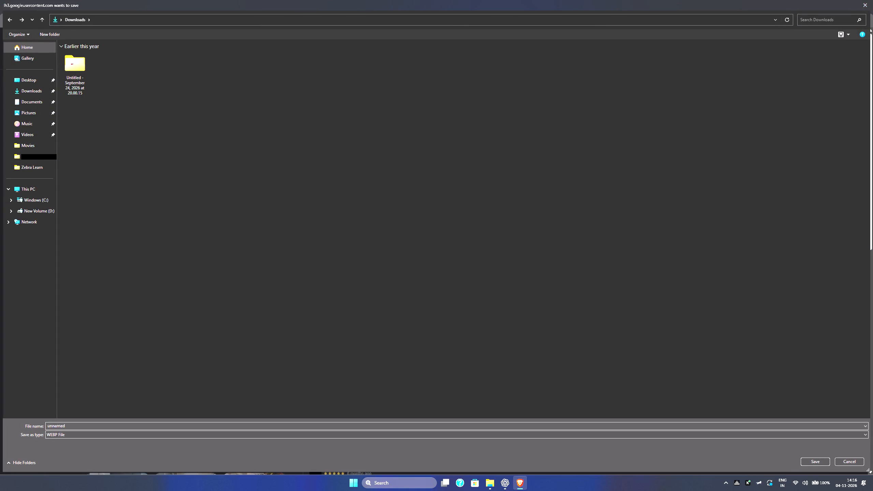
Examine the bookshop's interior, bookshelf and book-pile photos in the gallery for suitable listing images.
click(349, 272)
scroll(349, 272, down, 3)
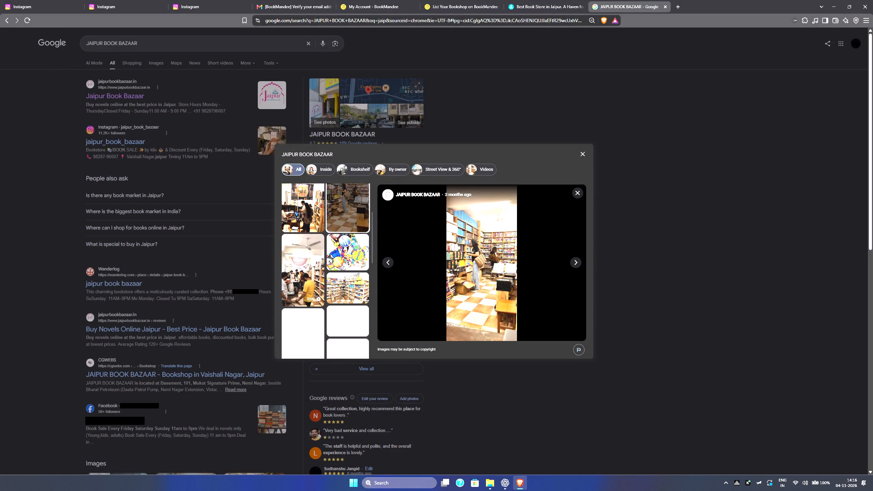
click(326, 272)
click(308, 272)
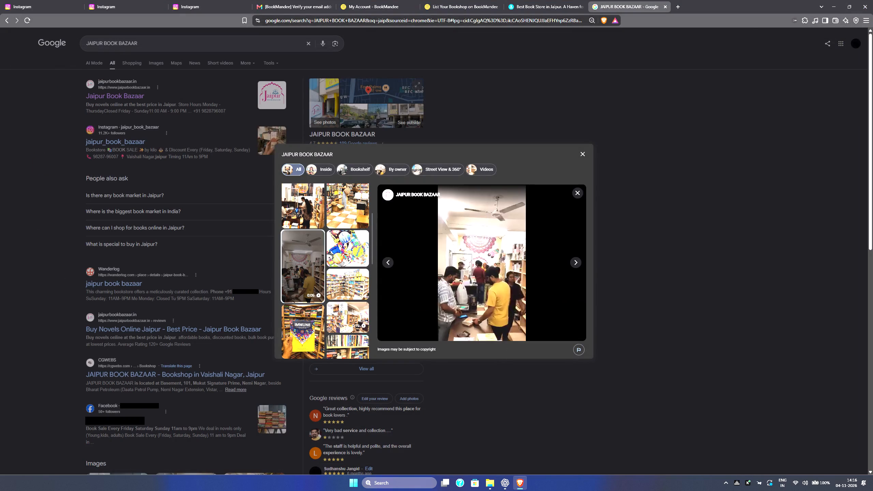
scroll(322, 271, down, 1)
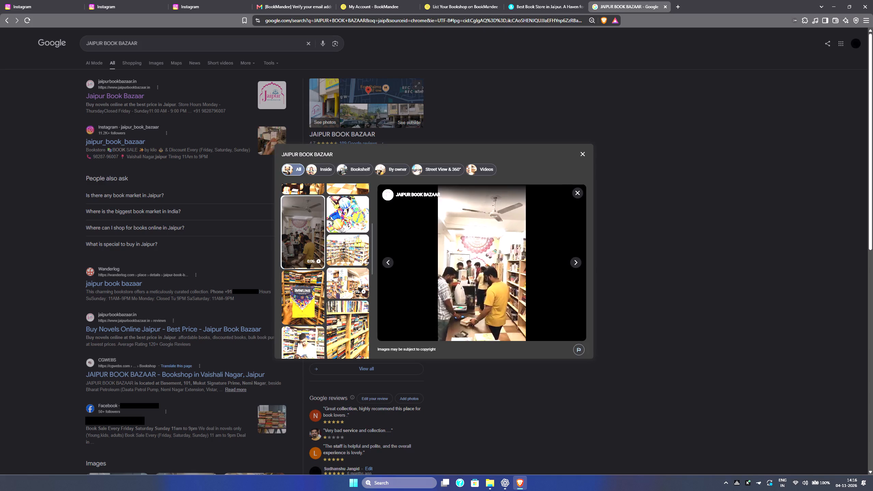
click(309, 281)
click(347, 301)
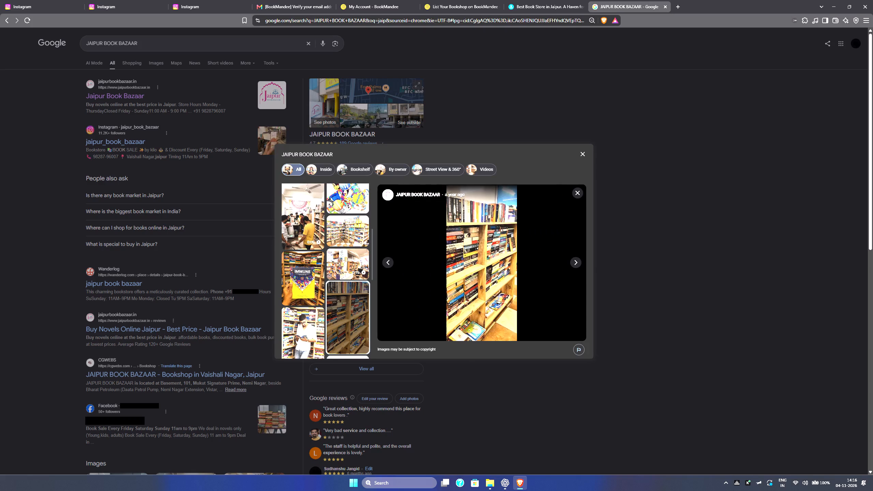
scroll(346, 297, down, 1)
click(313, 283)
scroll(329, 280, down, 2)
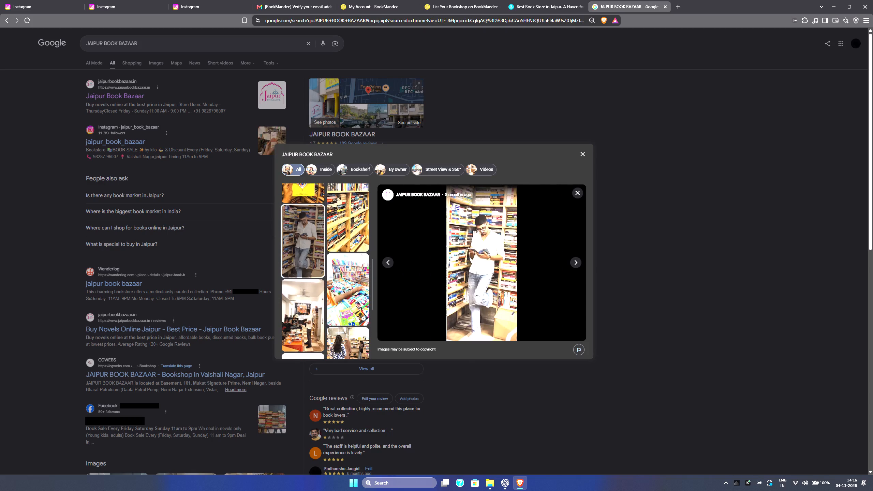
click(340, 273)
click(318, 284)
scroll(340, 264, down, 2)
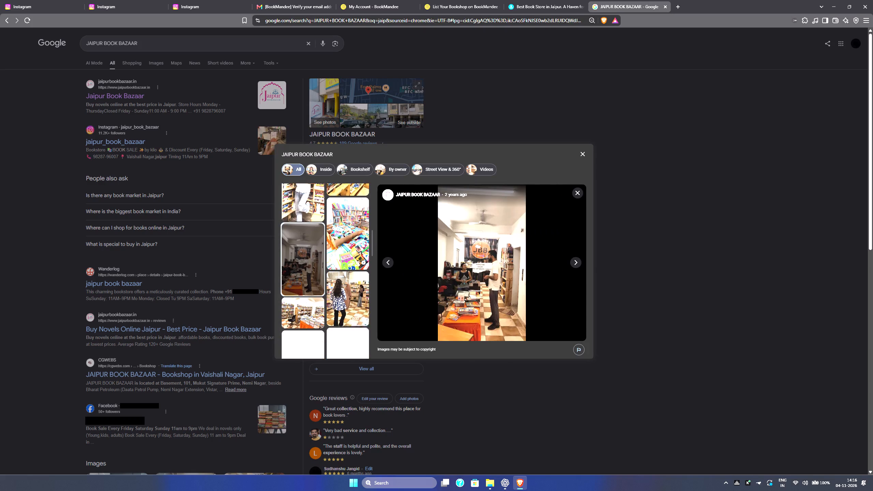
click(495, 248)
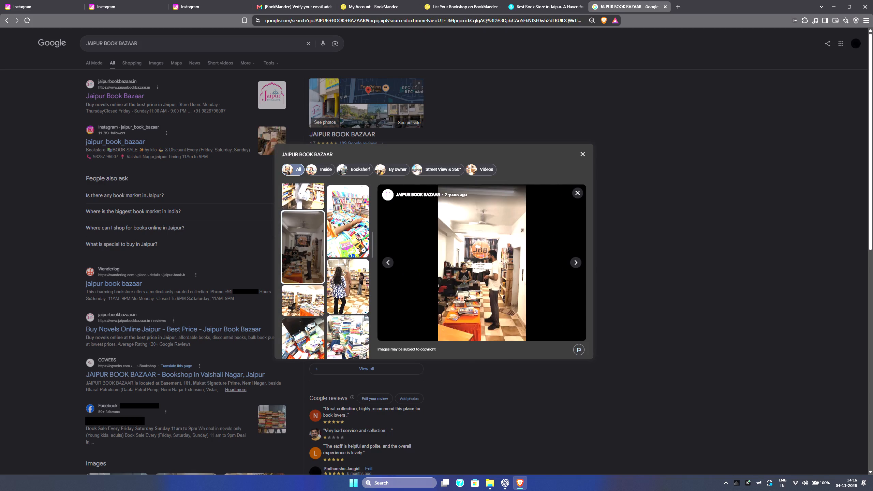
click(429, 236)
scroll(343, 288, down, 2)
click(343, 269)
click(314, 276)
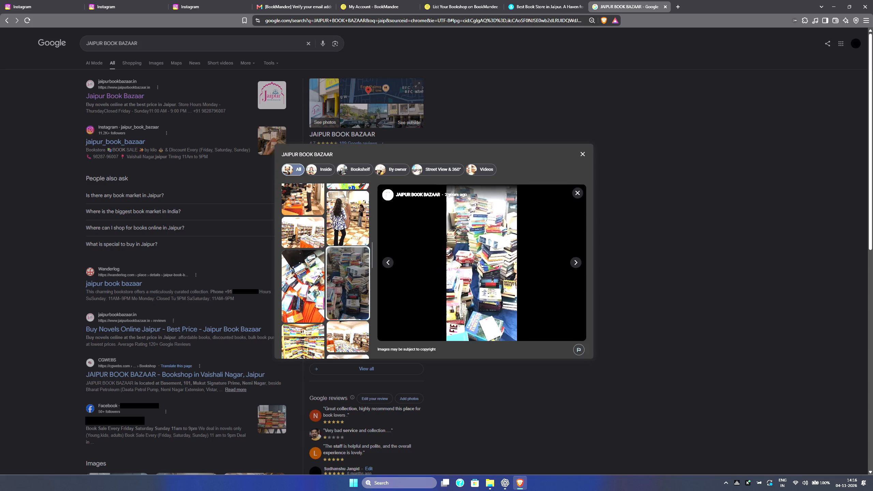
click(305, 236)
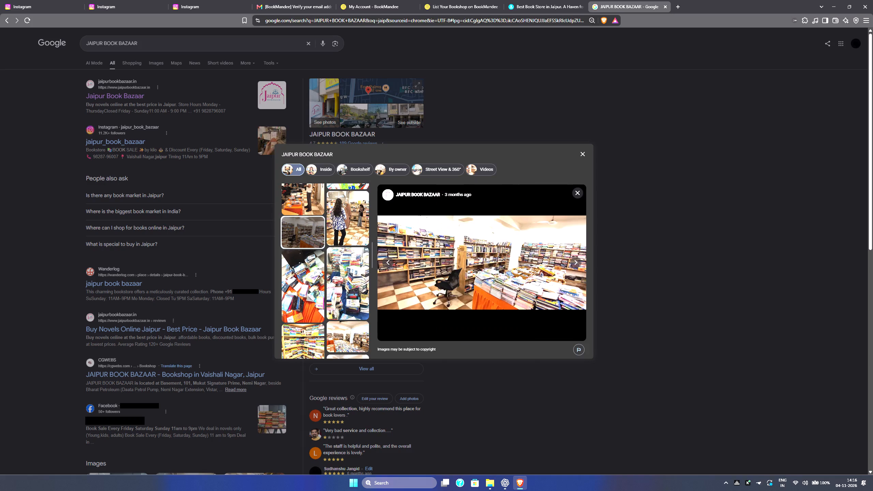
Return to the start of the gallery and view the storefront photo and the "Books in Just 300₹/Kg" video.
scroll(310, 204, up, 1)
scroll(310, 204, down, 1)
scroll(310, 205, up, 20)
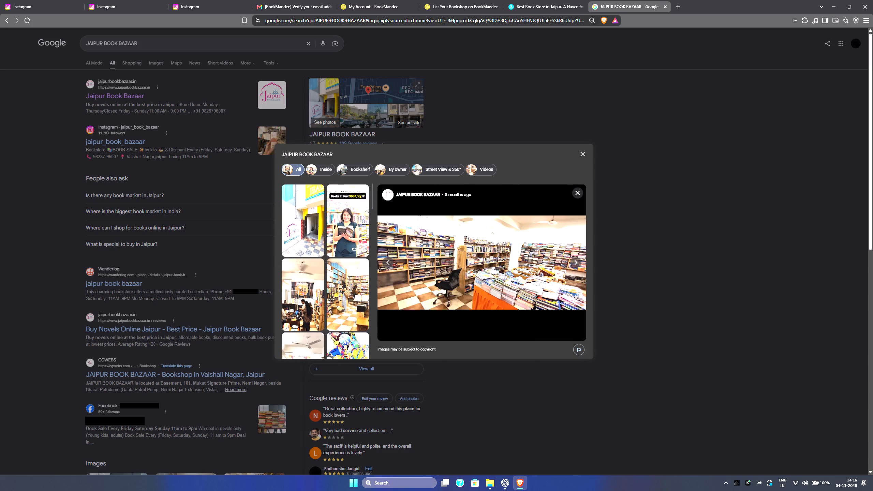
scroll(321, 215, up, 3)
click(315, 218)
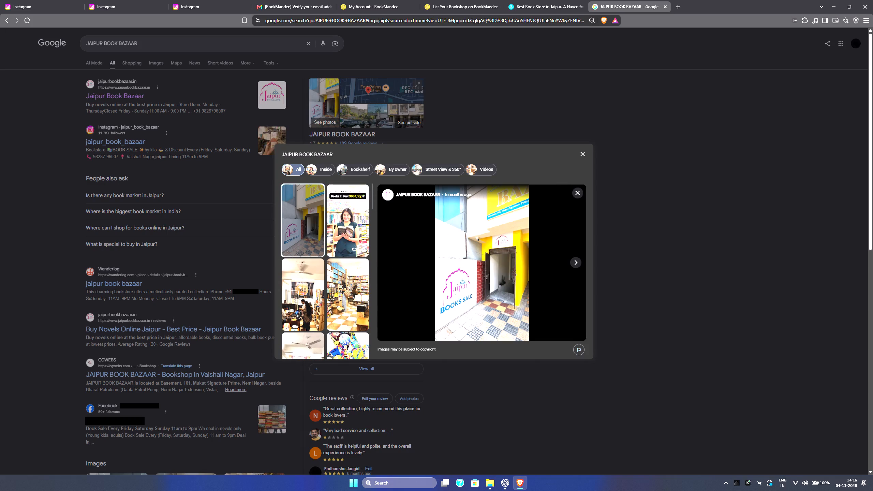
click(520, 265)
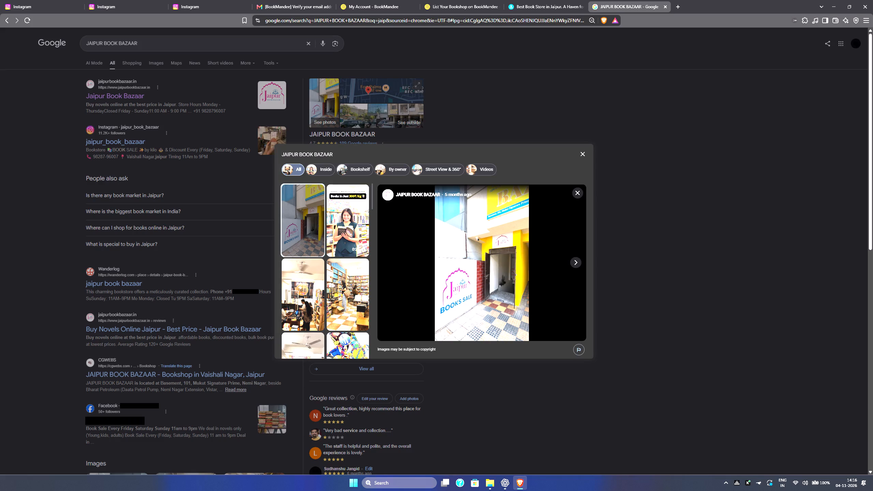
click(360, 230)
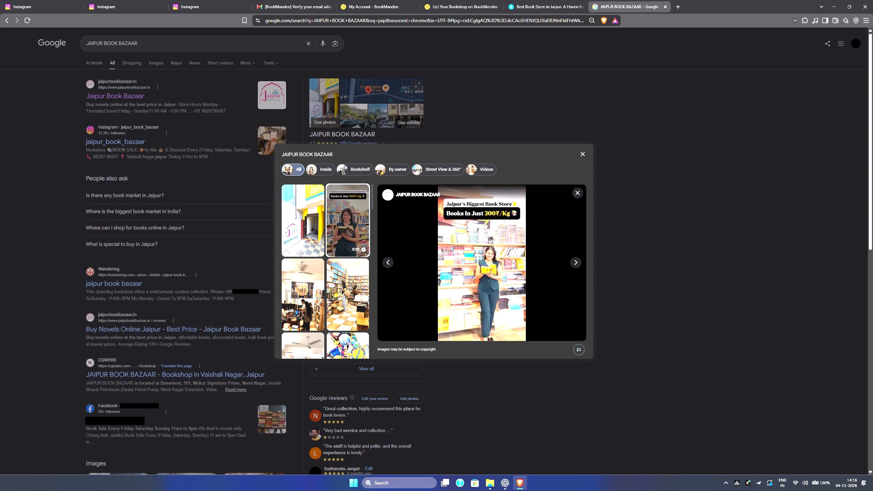
Close the enlarged view, browse the Bookshelf and Inside photo categories, and go back to the All category.
click(575, 195)
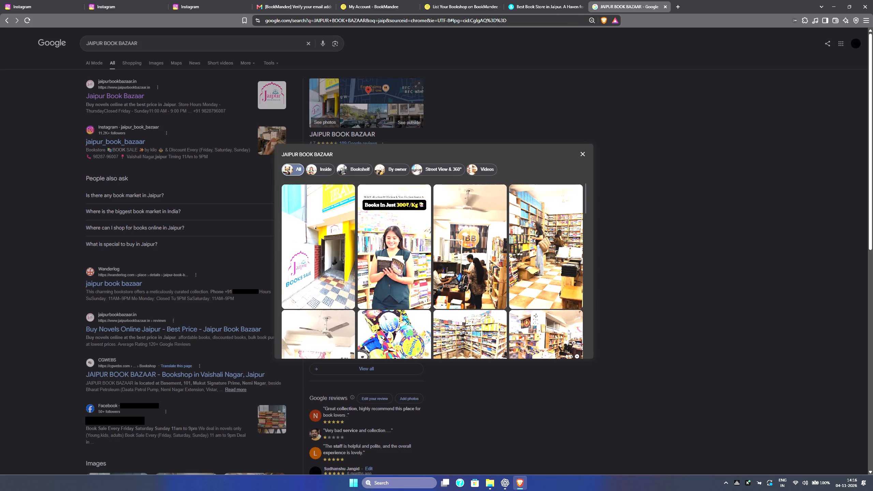
click(350, 172)
click(321, 171)
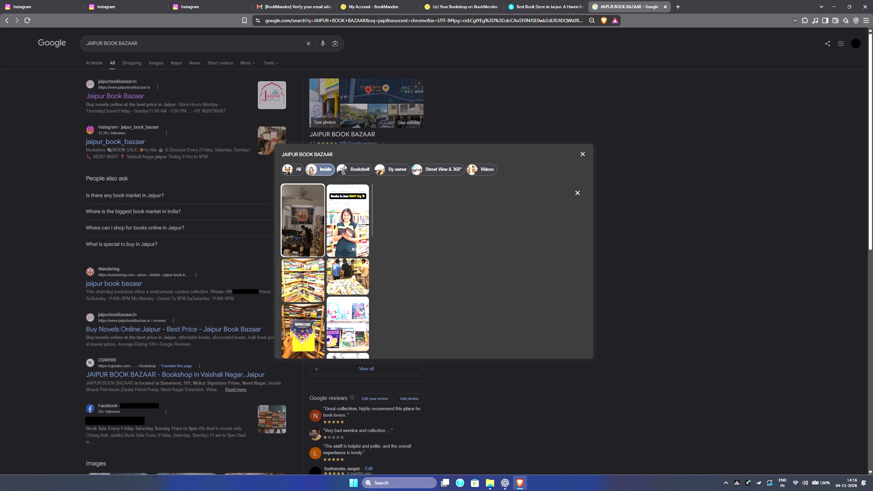
click(299, 171)
scroll(376, 323, down, 3)
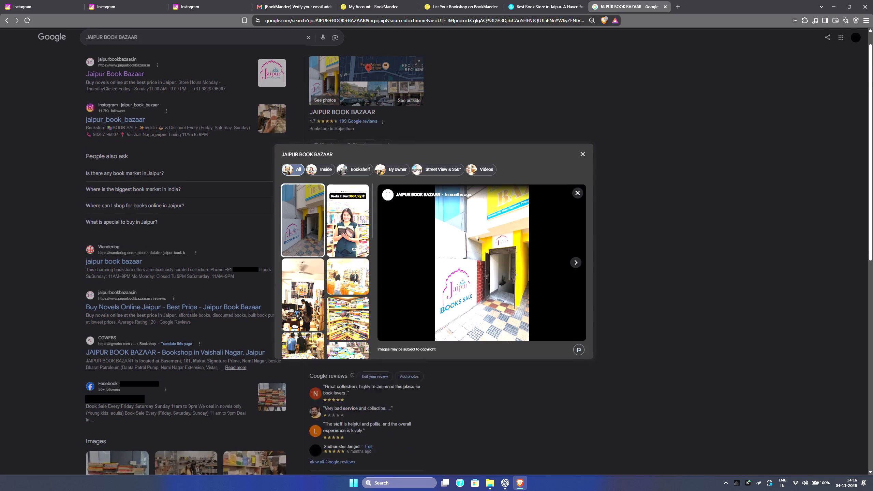
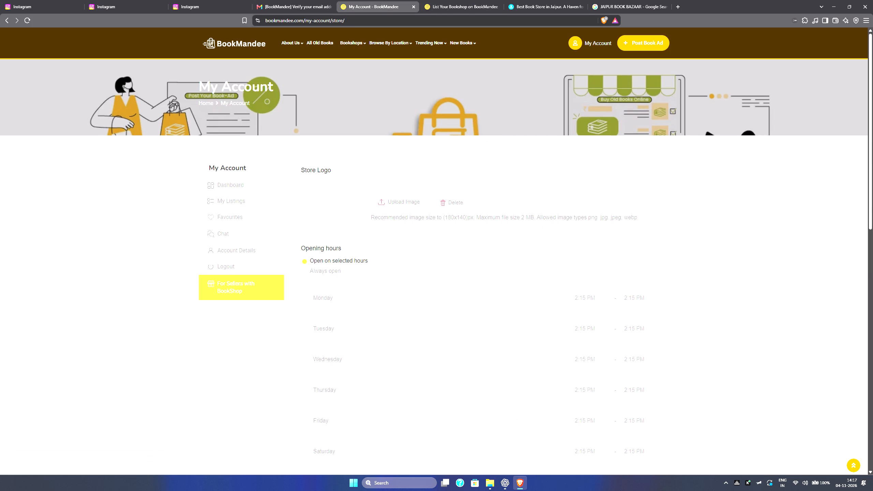
Mark Friday, Saturday and Sunday as open days in the store's opening hours.
scroll(489, 268, down, 2)
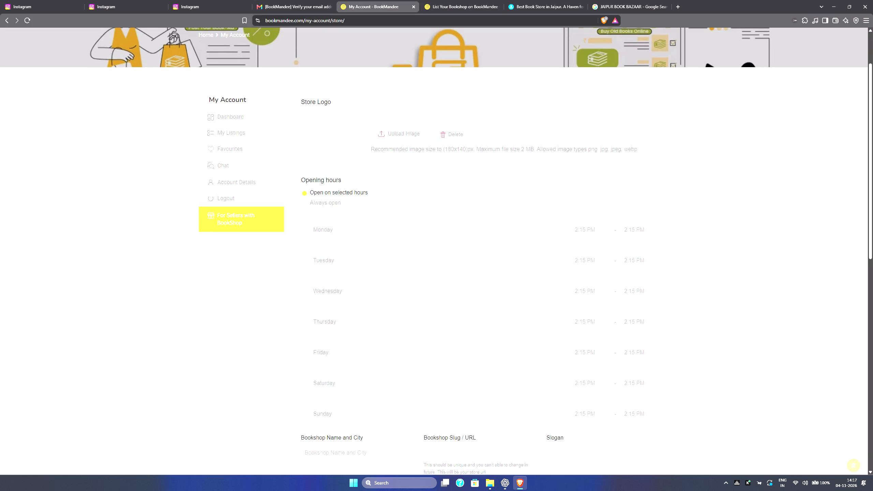
click(306, 355)
click(310, 382)
click(312, 413)
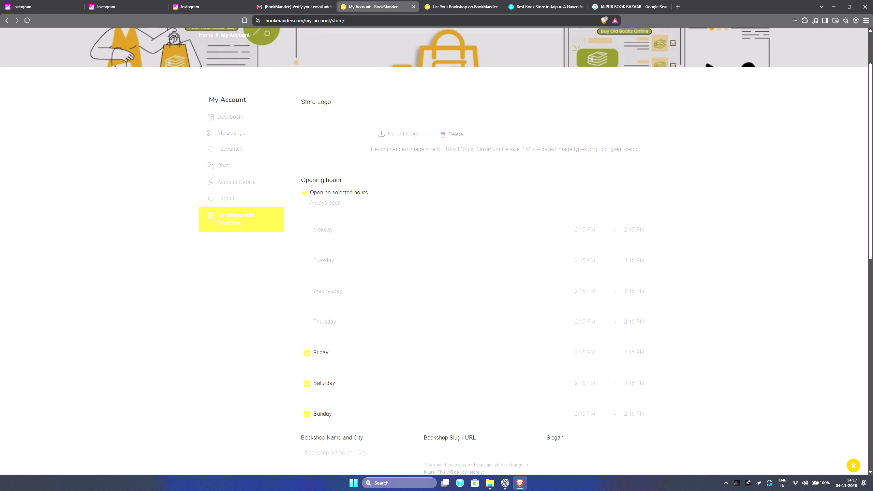
Set Friday's opening time to 11:00 AM.
click(585, 344)
click(587, 352)
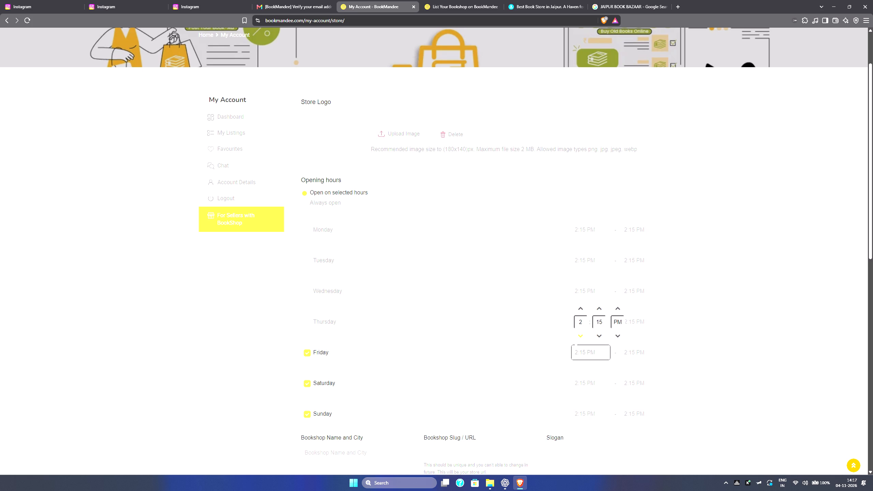
triple_click(581, 332)
double_click(581, 332)
click(572, 300)
click(583, 351)
click(584, 309)
click(584, 308)
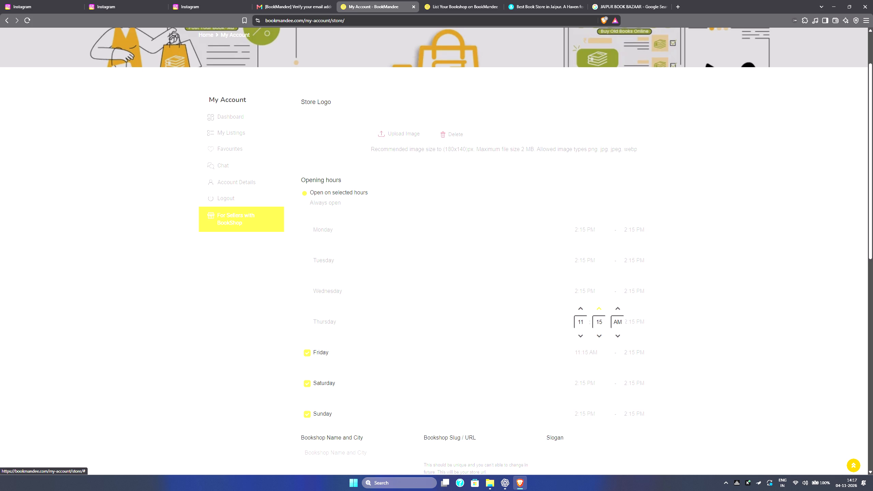
double_click(602, 306)
triple_click(602, 334)
Set Friday's closing time to 9:00 PM.
click(634, 351)
triple_click(632, 311)
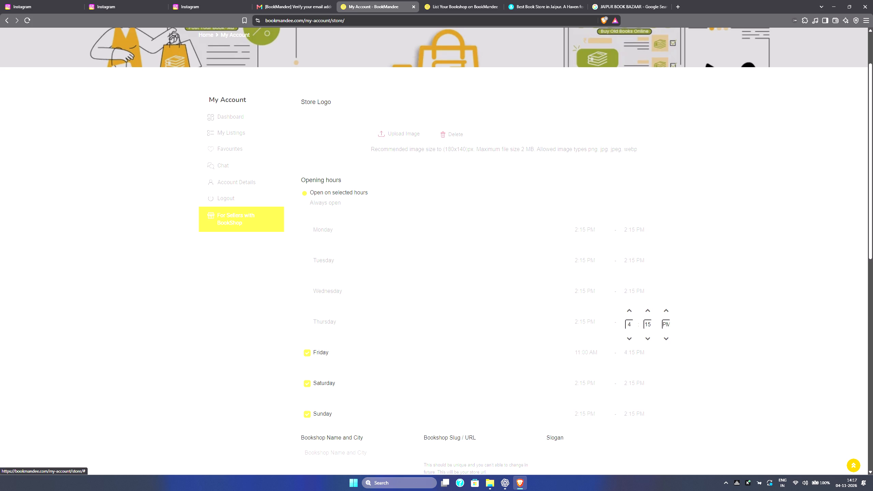
double_click(632, 311)
click(632, 311)
click(632, 311)
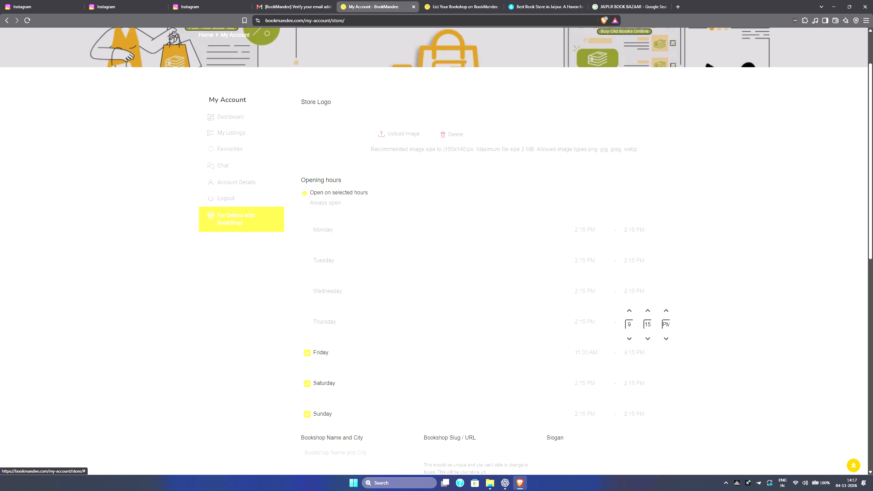
click(653, 342)
click(733, 363)
Set Saturday's opening time to 11:00 AM.
click(600, 378)
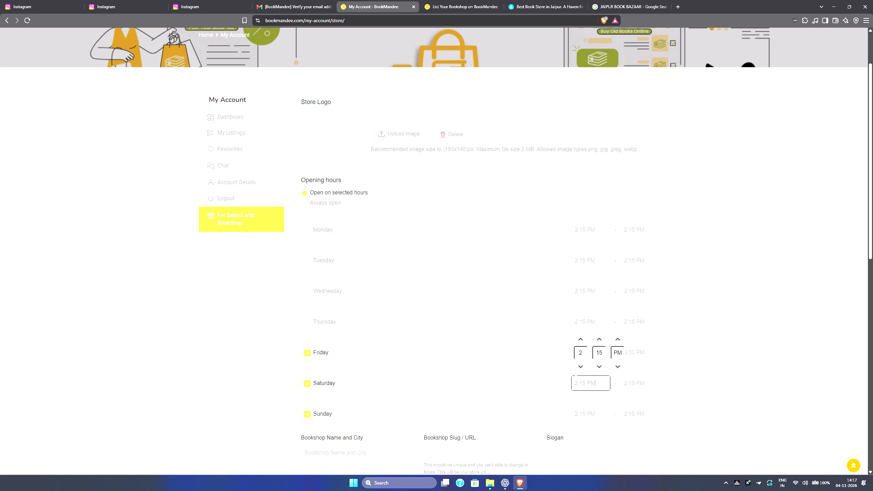
click(583, 352)
text(11)
click(600, 352)
text(00)
click(625, 370)
click(624, 368)
Set Saturday's closing time to 9:00 PM.
click(651, 384)
double_click(634, 382)
triple_click(631, 382)
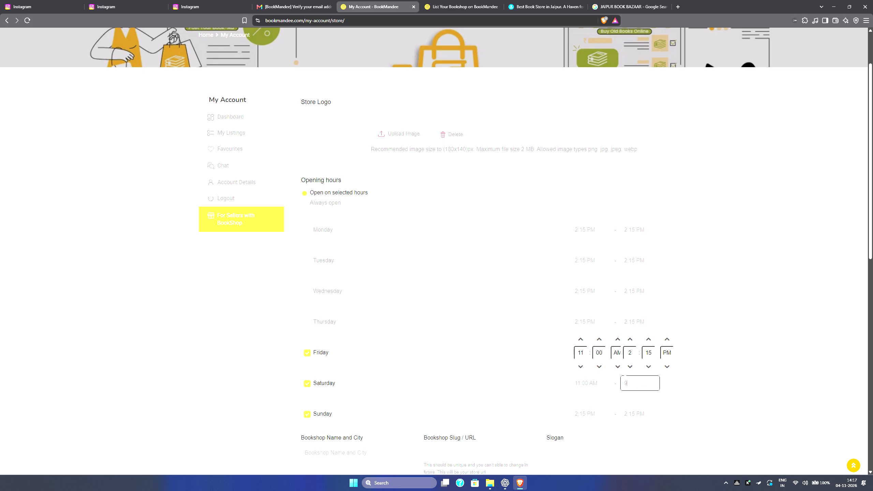
key(9)
click(647, 361)
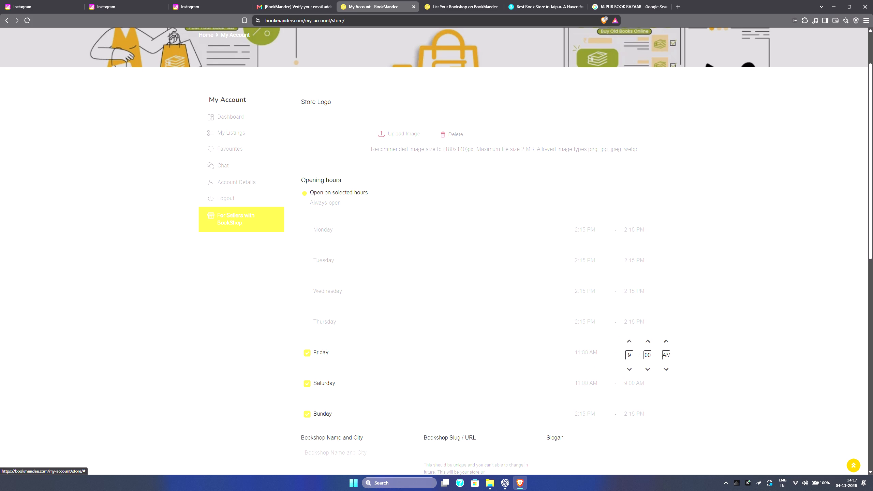
click(664, 368)
click(672, 402)
Set Sunday's opening time to 11:00 AM.
click(583, 411)
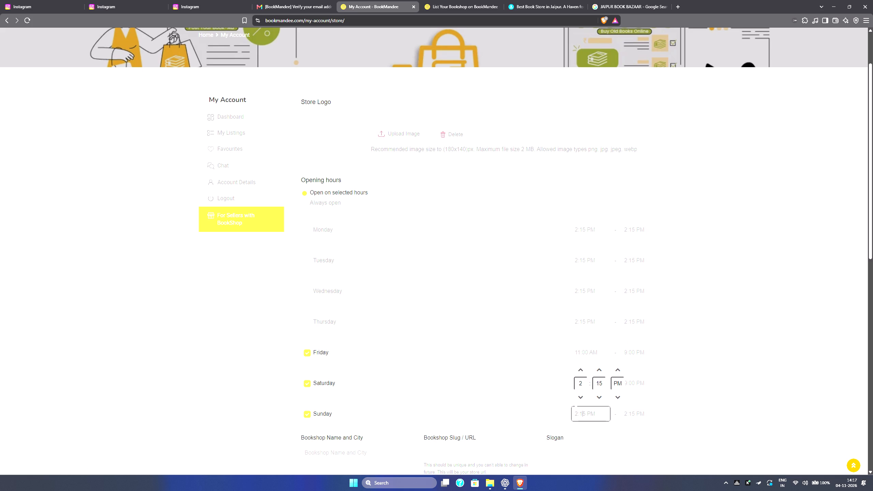
click(581, 372)
double_click(581, 387)
key(1)
key(1)
double_click(598, 387)
key(0)
key(0)
click(616, 385)
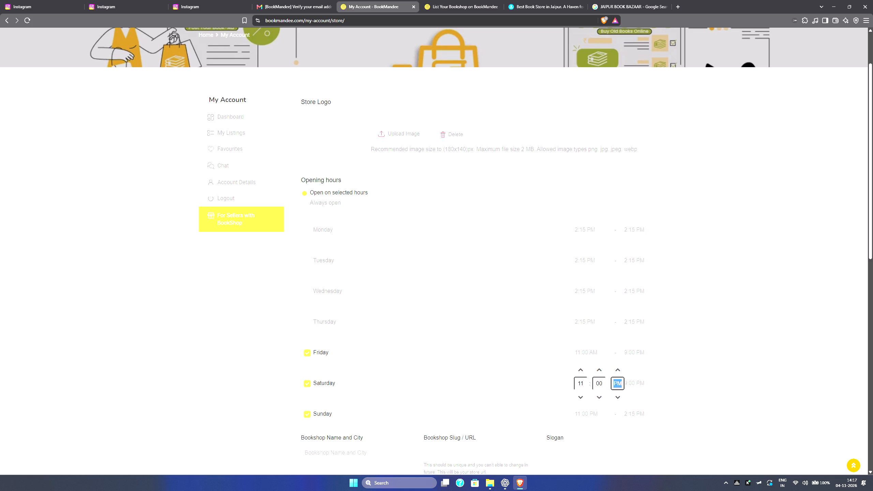
click(618, 397)
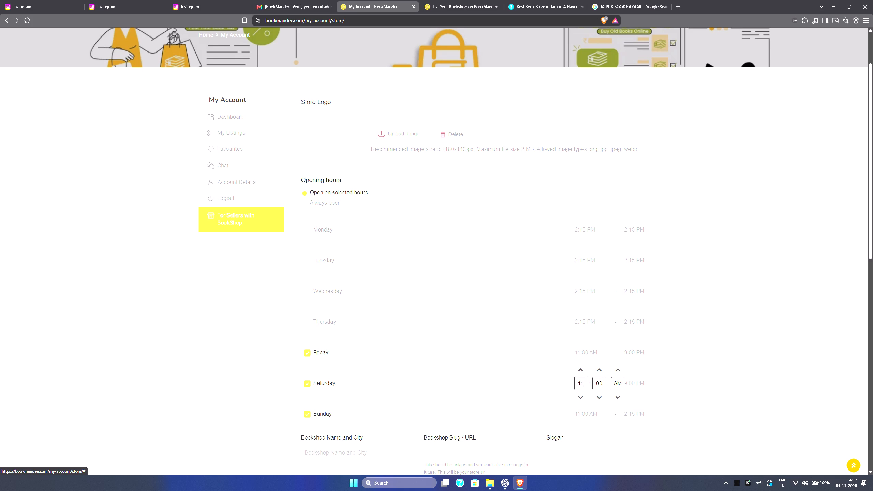
Set Sunday's closing time to 9:00 PM.
click(628, 412)
click(625, 366)
triple_click(628, 369)
triple_click(628, 369)
click(649, 393)
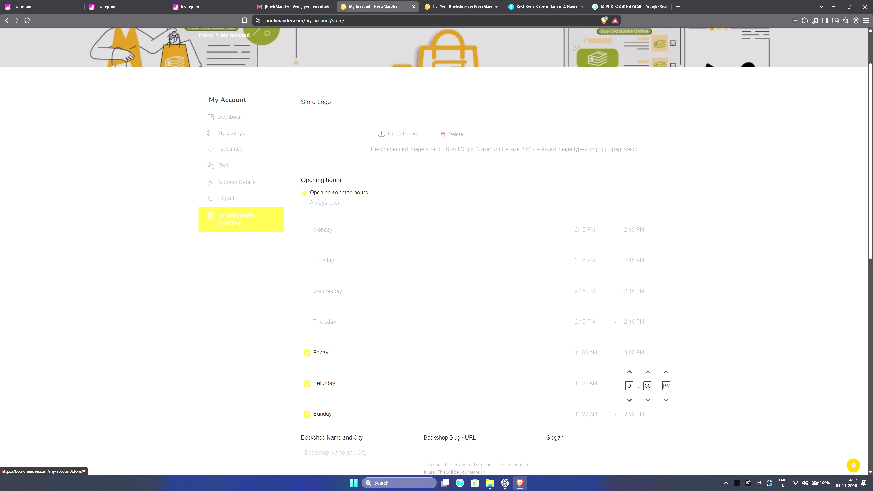
click(661, 376)
click(671, 400)
click(700, 390)
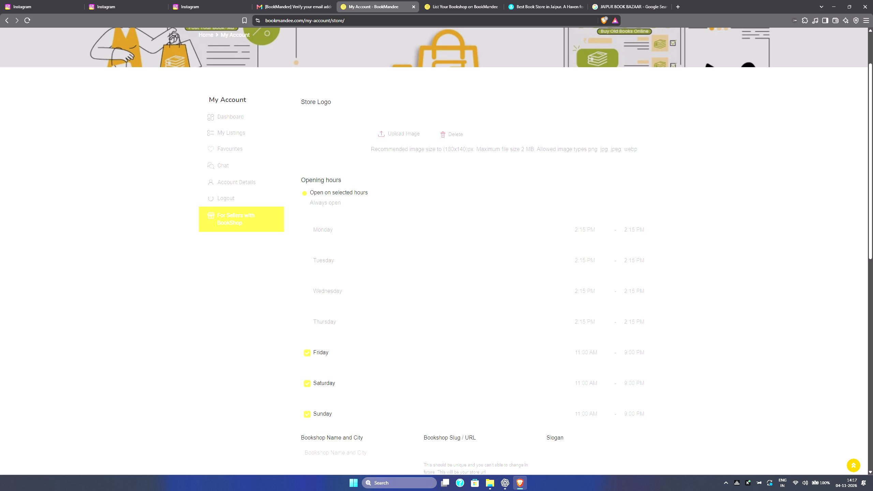
Enter "Jaipur Book Bazaar" as the Bookshop Name and City.
scroll(421, 284, down, 3)
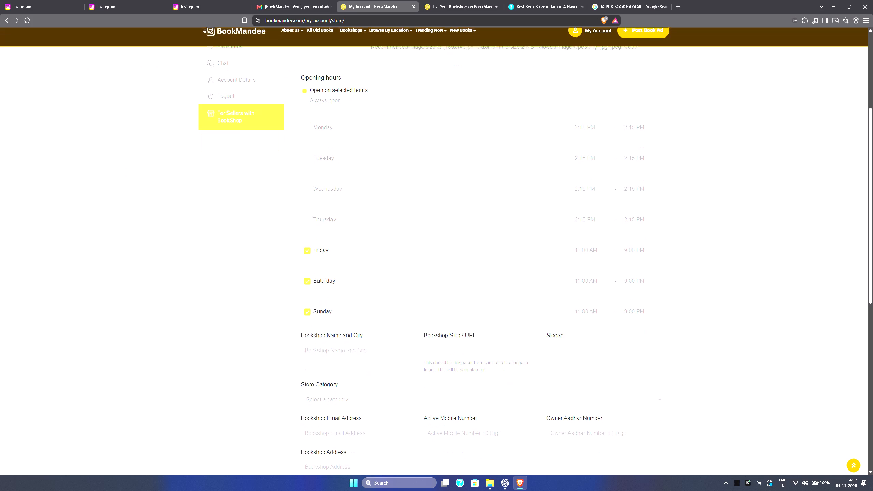
scroll(274, 237, down, 2)
click(357, 279)
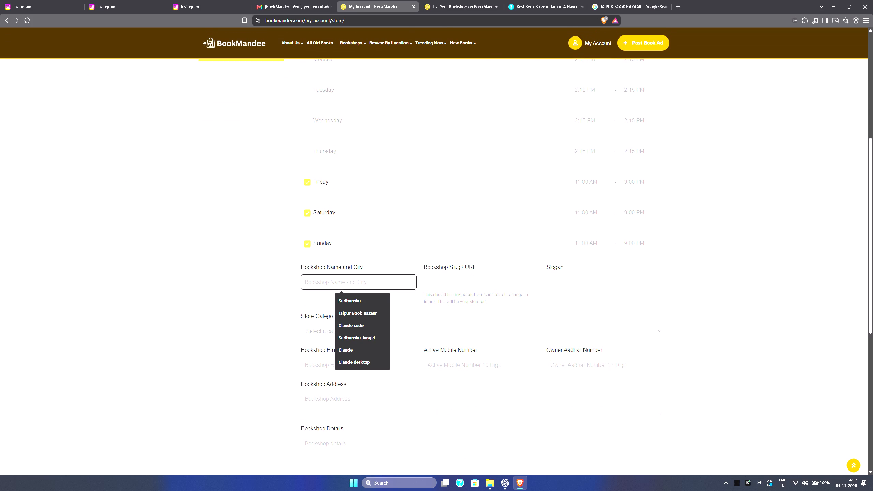
click(365, 312)
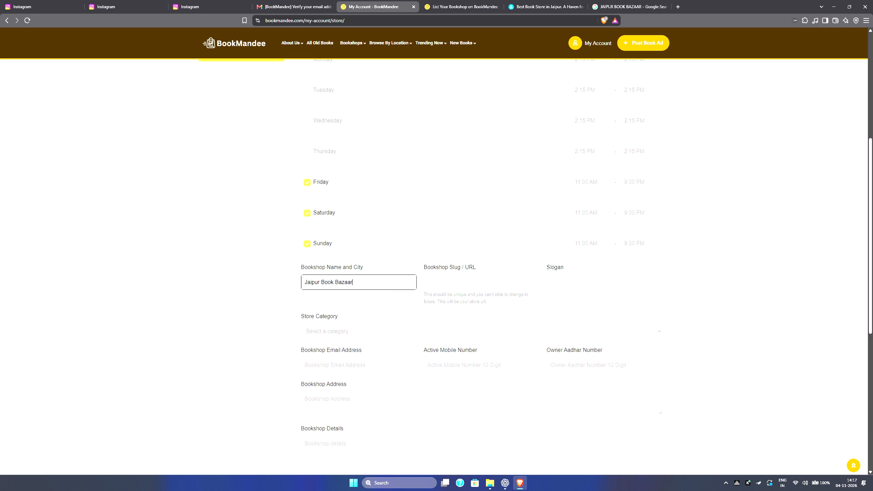
key(space)
Copy the address of the shop's website, jaipurbookbazaar.in, reached from its Google business profile, into BookMandee's Bookshop Slug / URL.
click(478, 283)
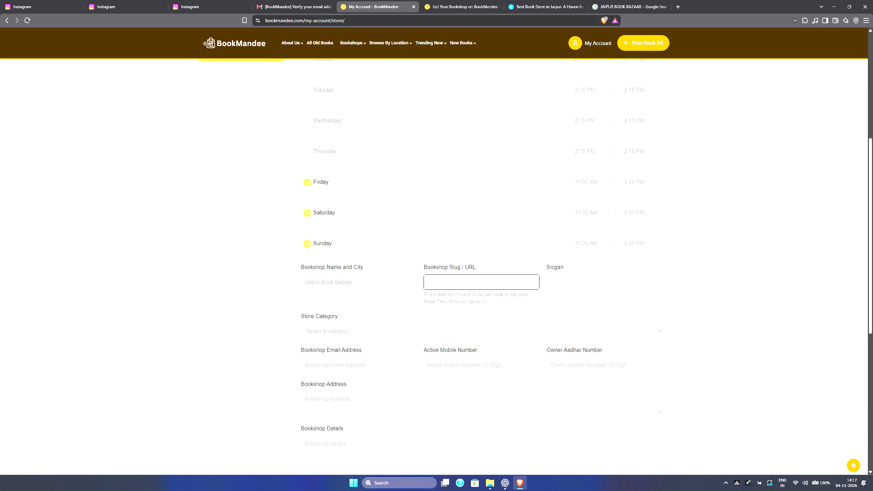
double_click(478, 283)
click(607, 0)
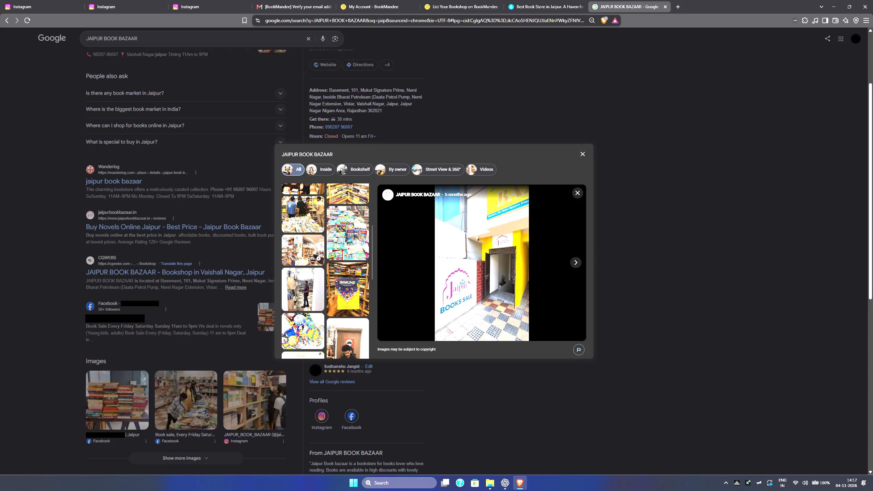
click(219, 97)
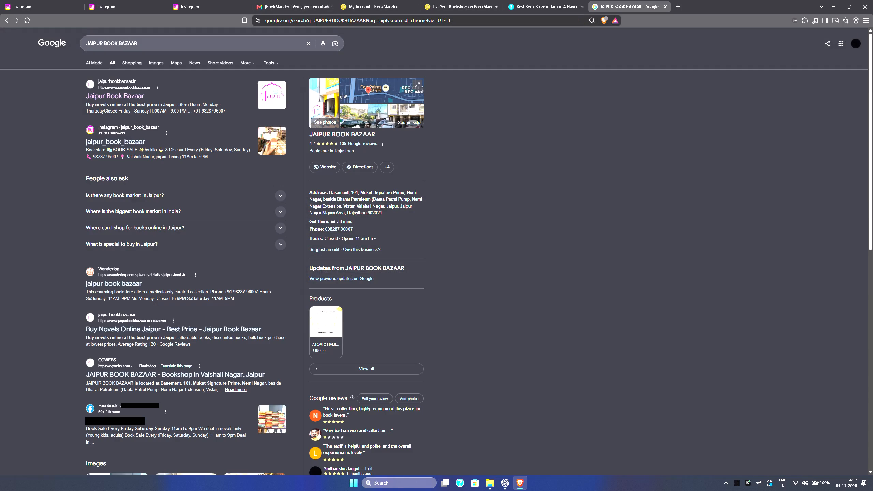
scroll(321, 79, up, 4)
click(330, 166)
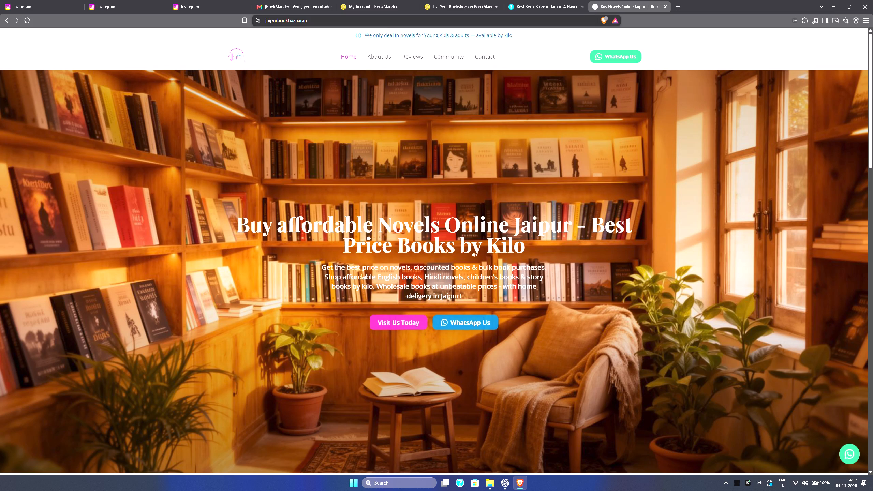
click(374, 24)
key(ctrl+c)
key(ctrl+c)
key(ctrl+c)
click(550, 0)
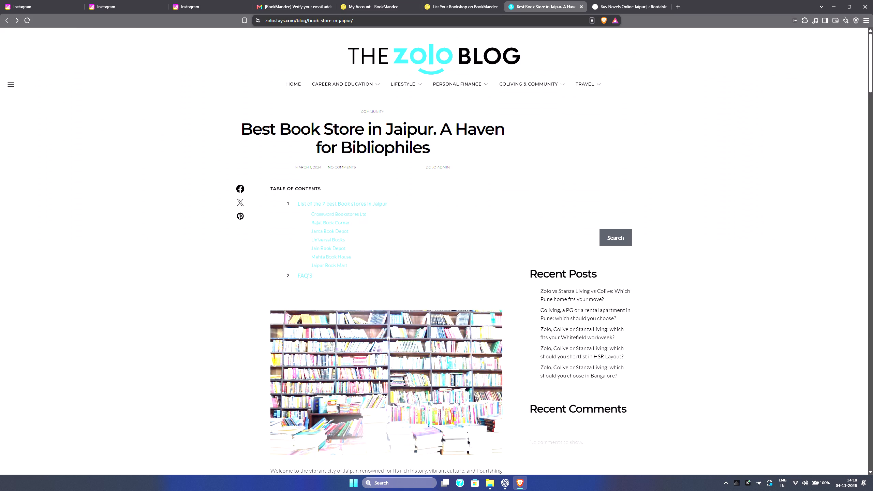
click(470, 0)
click(350, 0)
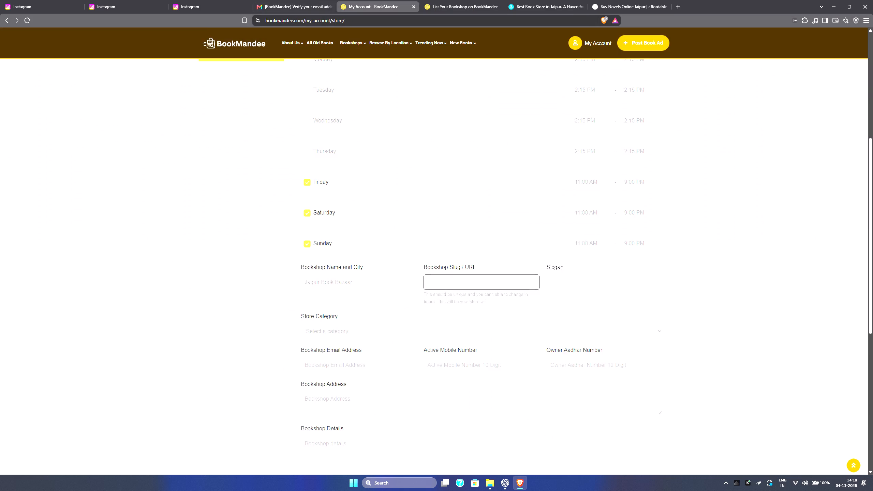
key(ctrl+v)
Enter the slogan "Books By Kilo".
click(589, 288)
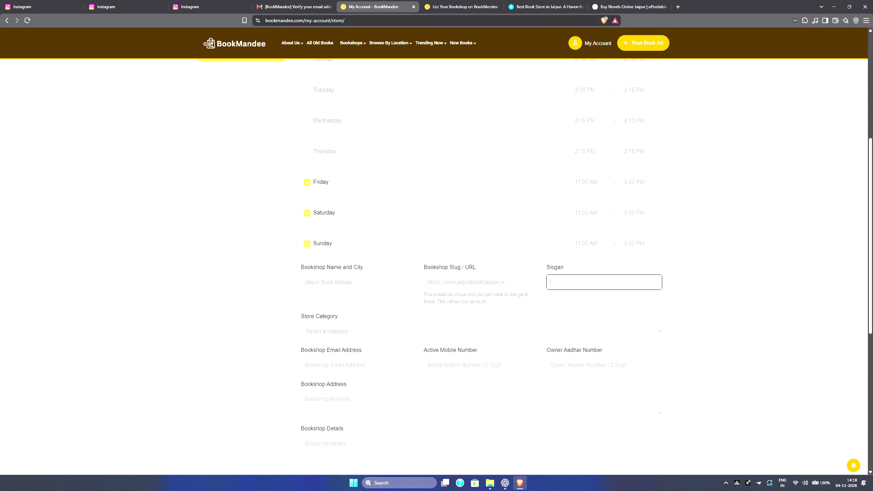
text(Books By ki)
key(BackSpace)
key(BackSpace)
text(Kilo)
key(space)
Set the store category to "Selling New Books and Stationary Items".
click(516, 324)
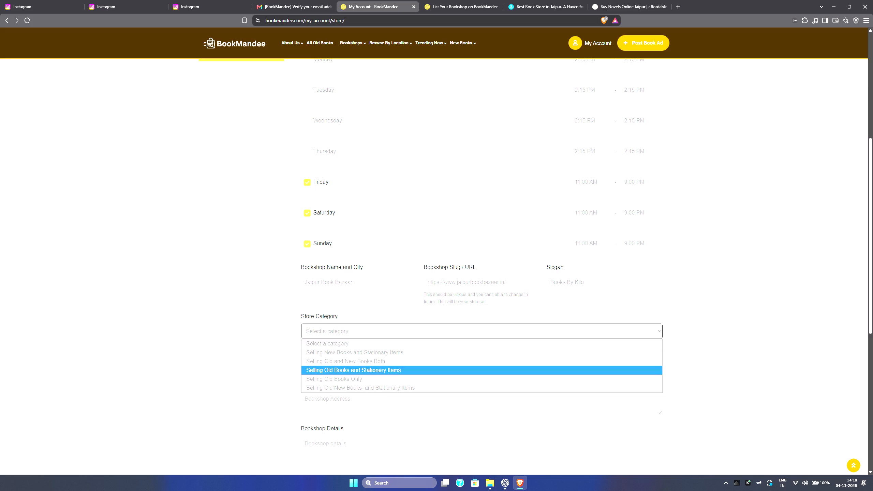
click(438, 354)
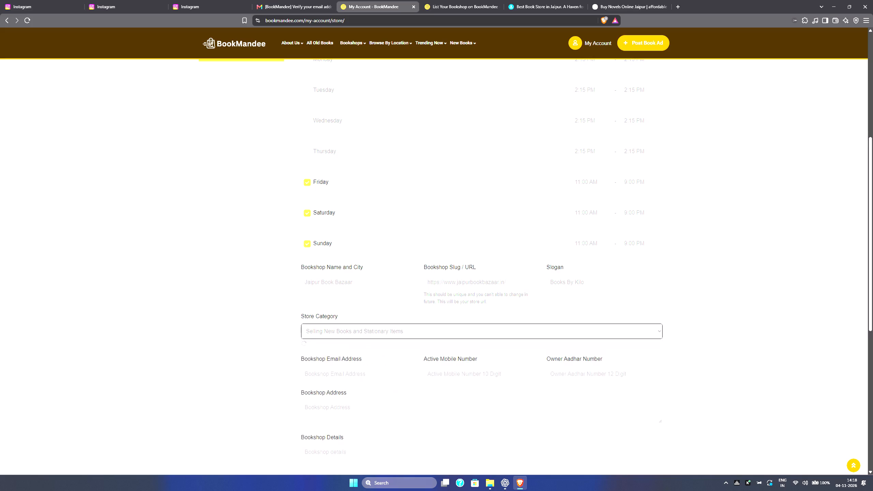
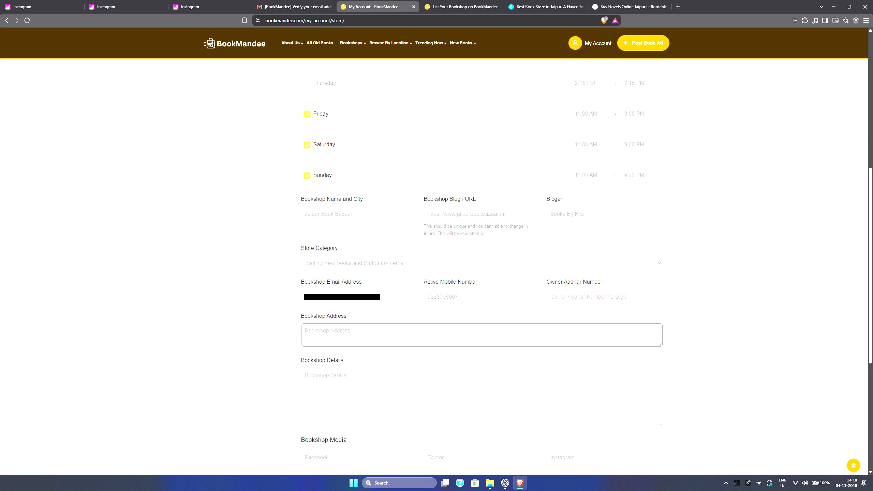
Copy the shop's full street address from its Google business profile into BookMandee's Bookshop Address.
click(372, 334)
click(597, 0)
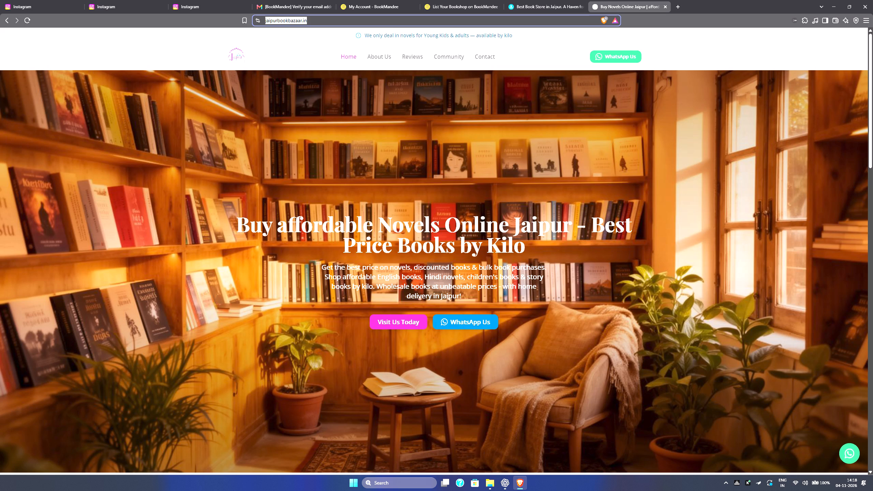
drag(352, 81, 356, 81)
click(335, 192)
drag(335, 192, 372, 210)
key(ctrl+c)
key(ctrl+c)
click(499, 0)
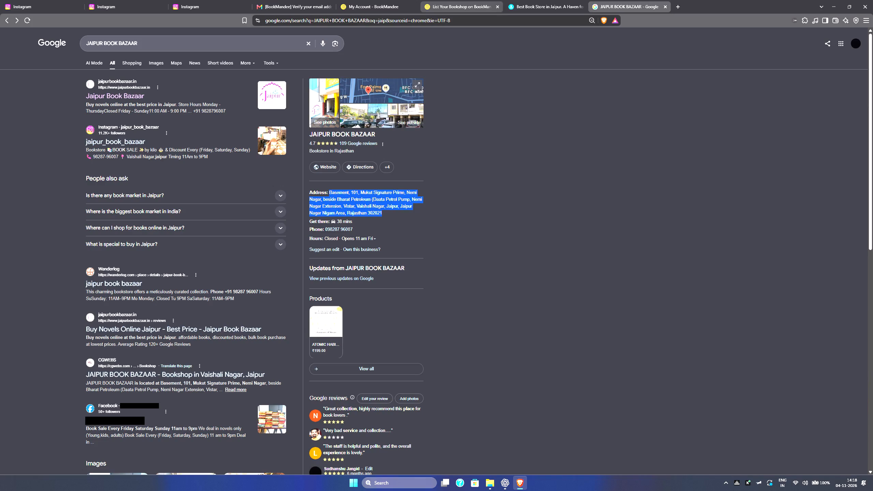
click(432, 0)
click(374, 0)
key(ctrl+v)
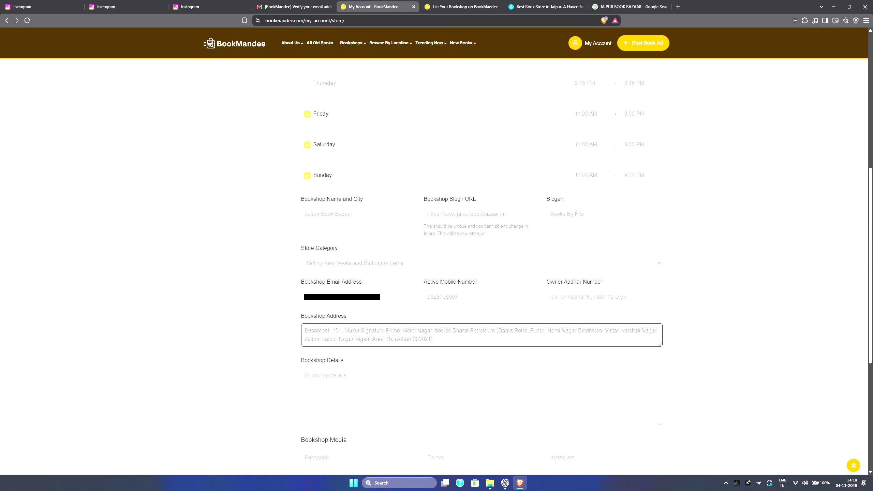
click(443, 342)
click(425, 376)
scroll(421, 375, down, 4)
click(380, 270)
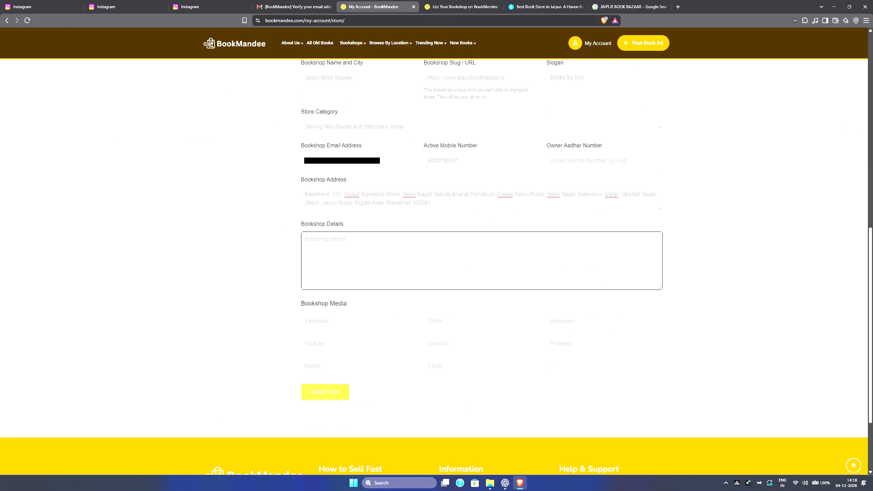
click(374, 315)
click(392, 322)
click(389, 352)
click(398, 341)
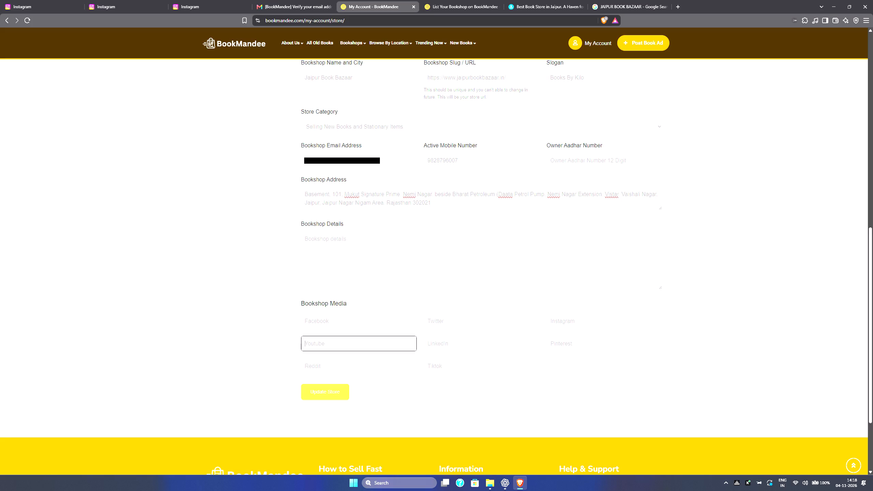
Open the Instagram profile jaipur_book_bazaar from the Google results for Jaipur Book Bazaar.
click(450, 366)
click(568, 345)
click(576, 315)
click(647, 0)
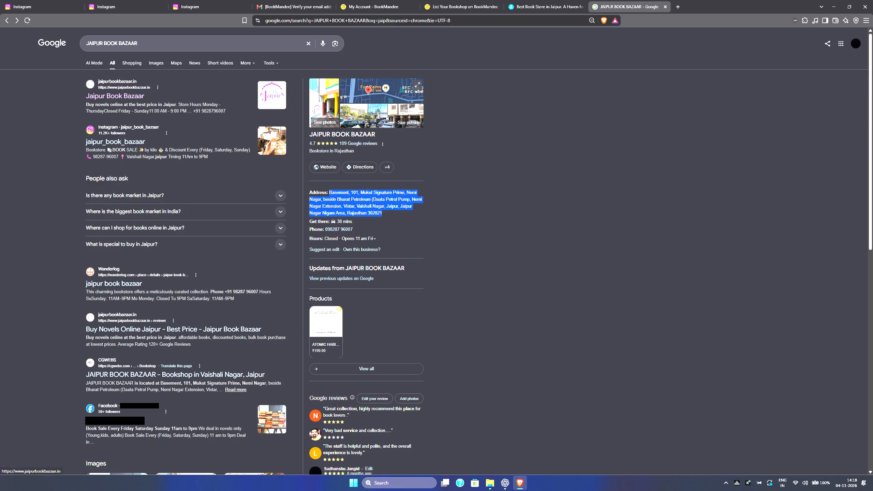
click(390, 168)
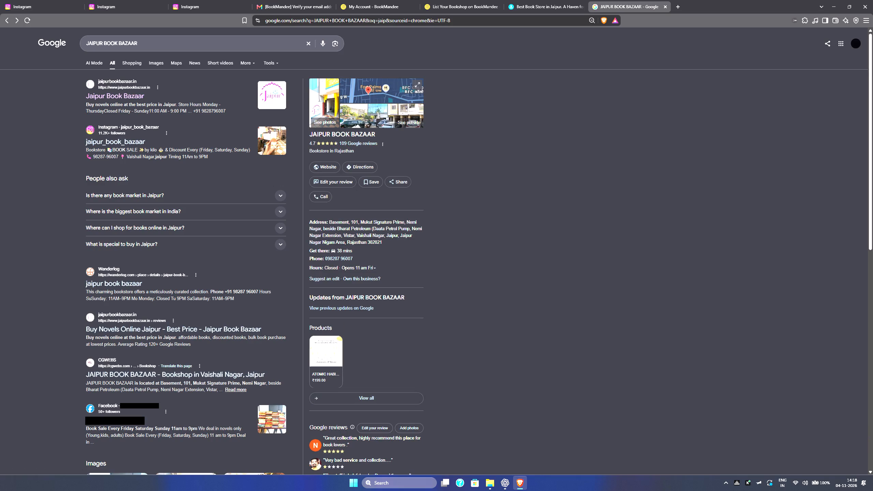
click(148, 135)
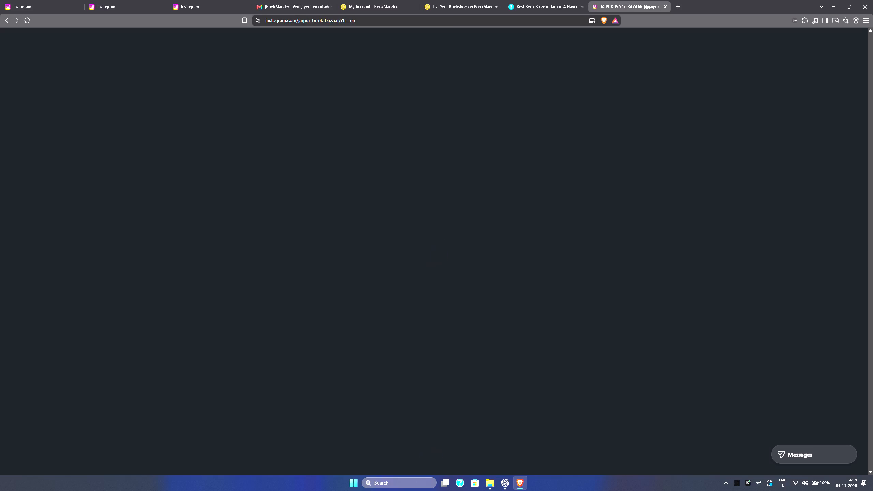
click(366, 22)
click(366, 22)
click(361, 22)
drag(361, 22, 348, 21)
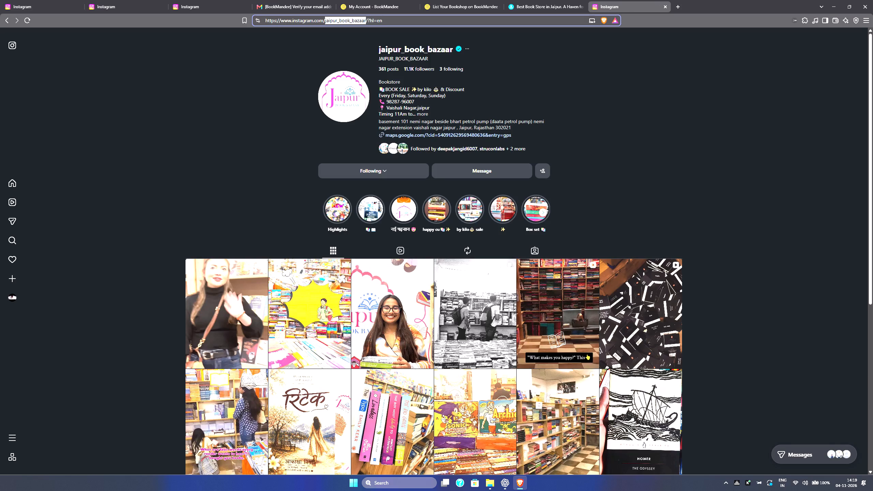
drag(348, 21, 268, 19)
key(ctrl+c)
key(ctrl+c)
key(ctrl+c)
click(557, 0)
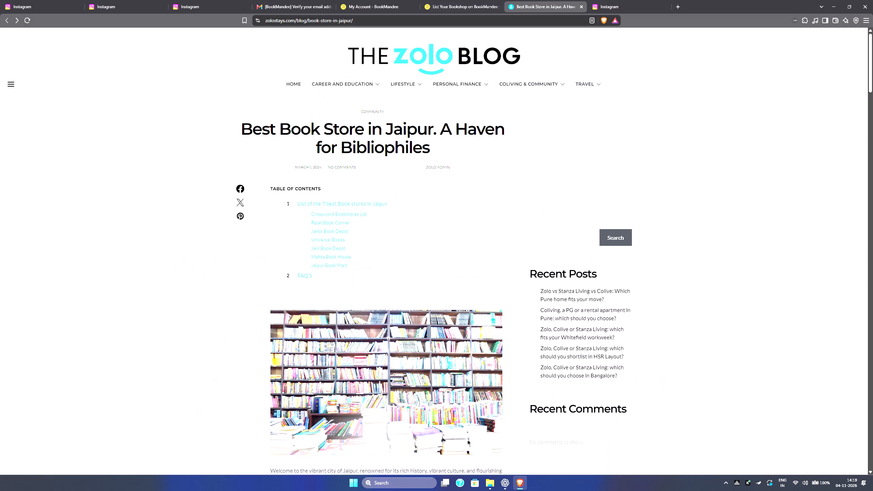
click(403, 0)
click(451, 0)
click(398, 0)
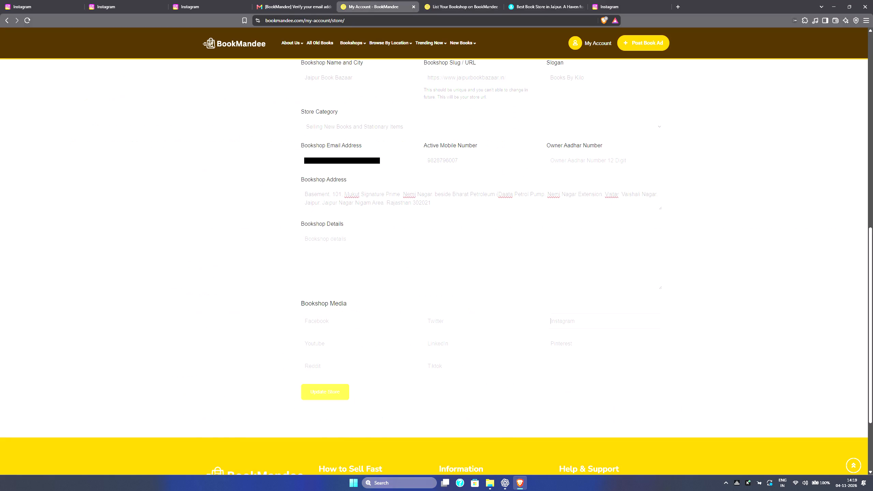
key(ctrl+v)
Open youtube.com separately to look for the bookshop's channel for the YouTube entry of BookMandee's Bookshop Media.
click(499, 323)
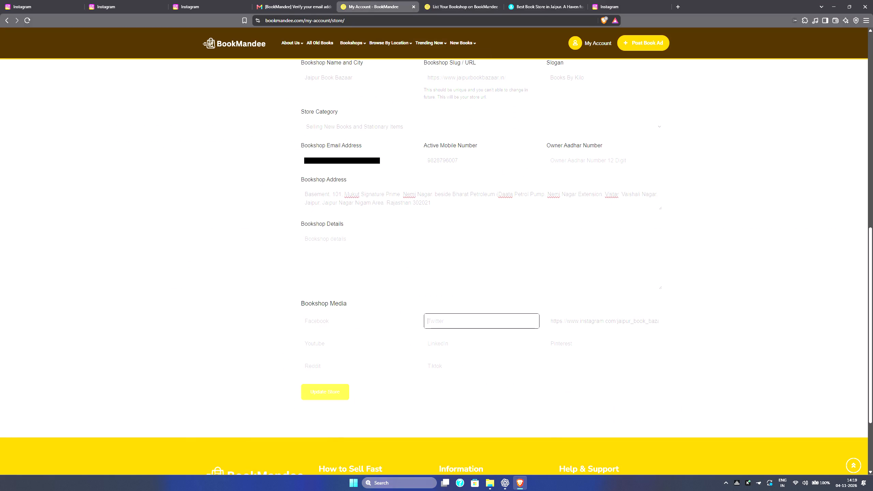
click(347, 314)
click(346, 337)
click(678, 9)
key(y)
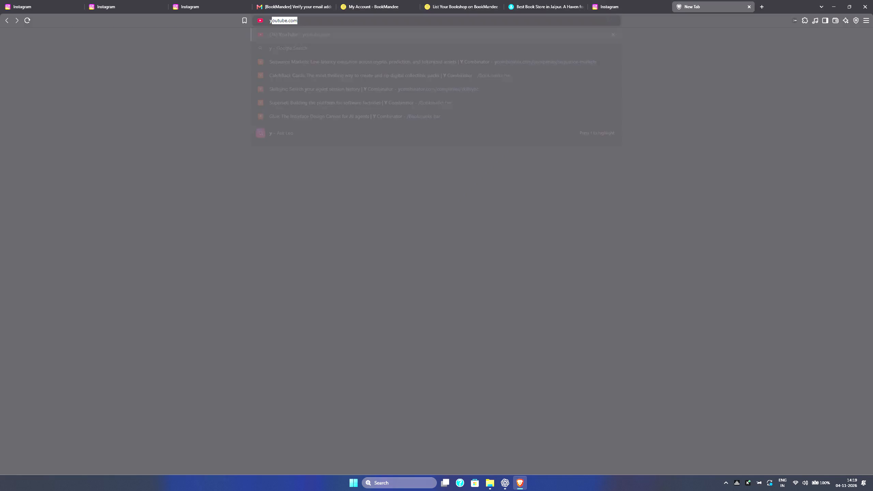
key(Return)
click(163, 0)
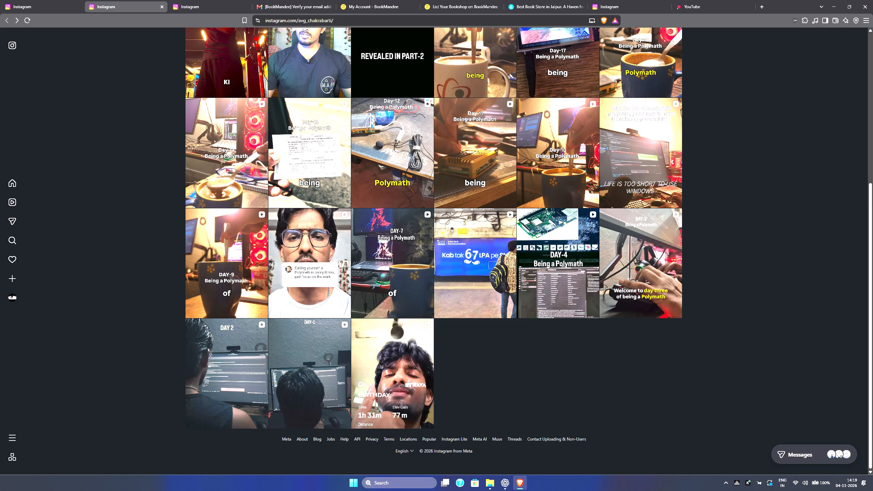
click(203, 0)
click(745, 0)
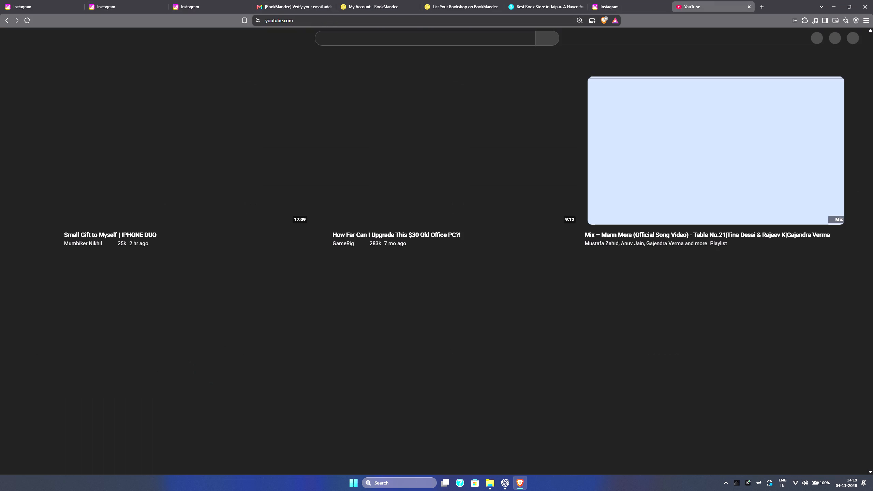
click(391, 38)
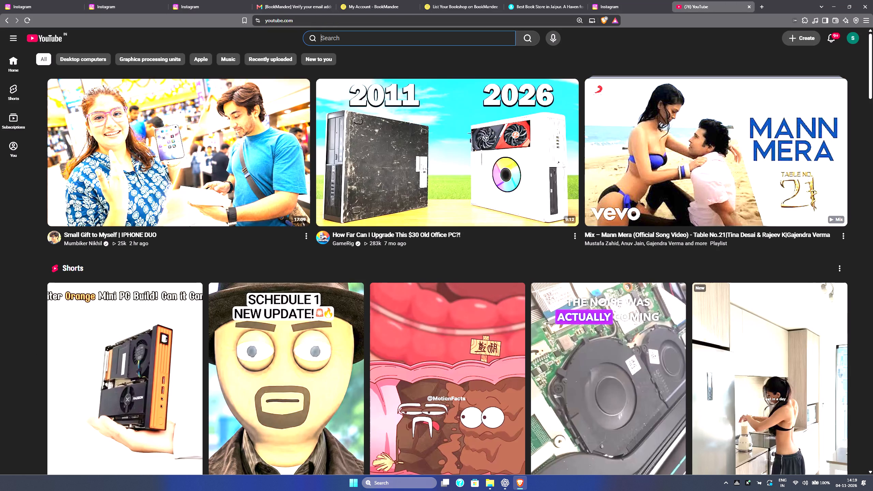
key(j)
key(a)
key(i)
key(p)
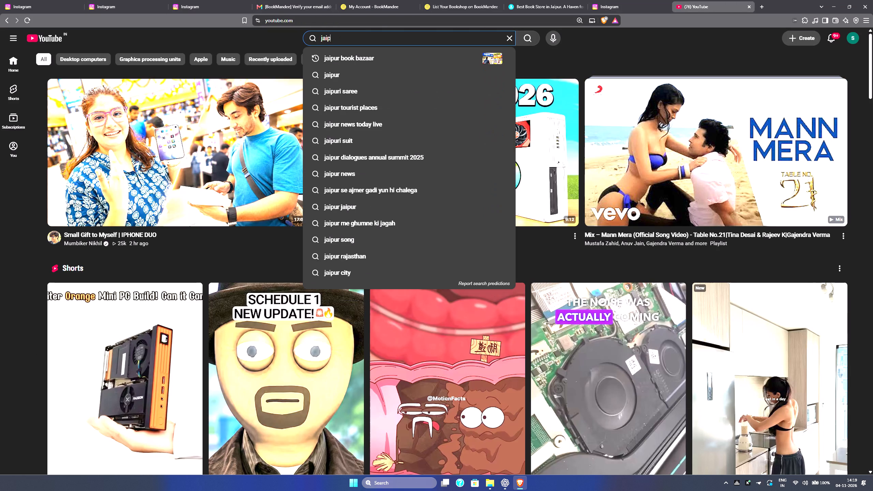
key(Down)
key(Return)
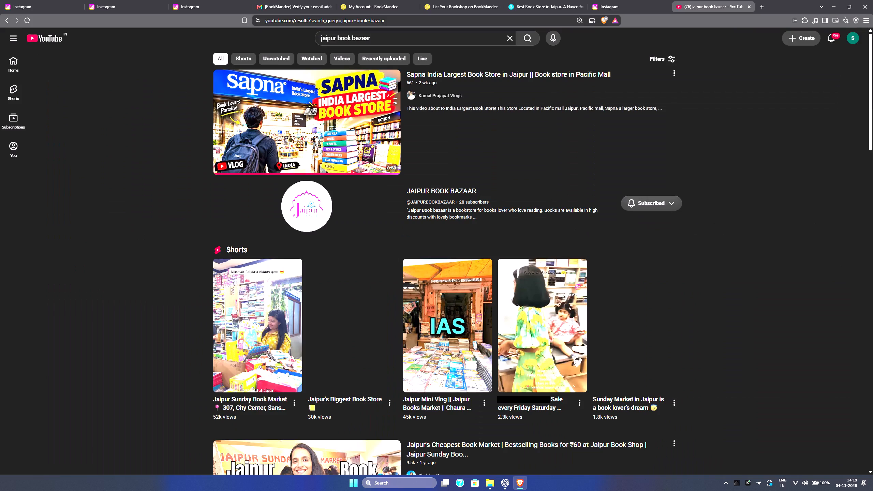
click(301, 199)
click(391, 20)
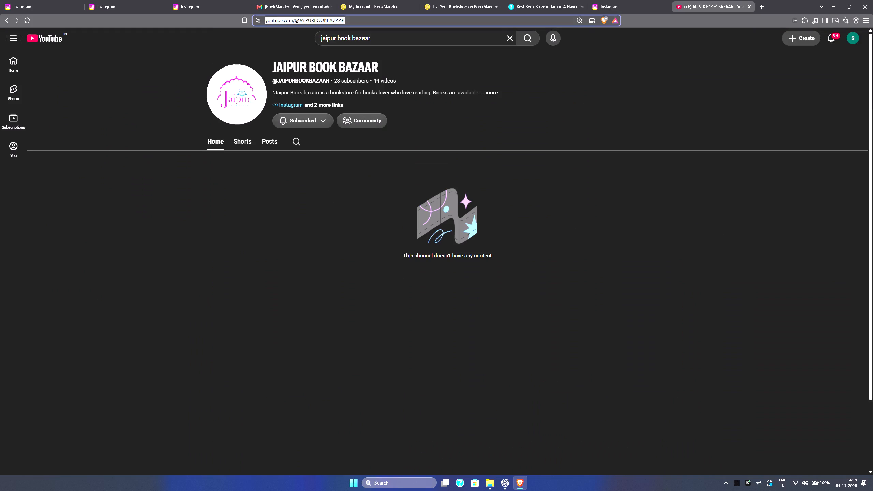
key(ctrl+c)
key(ctrl+c)
click(563, 0)
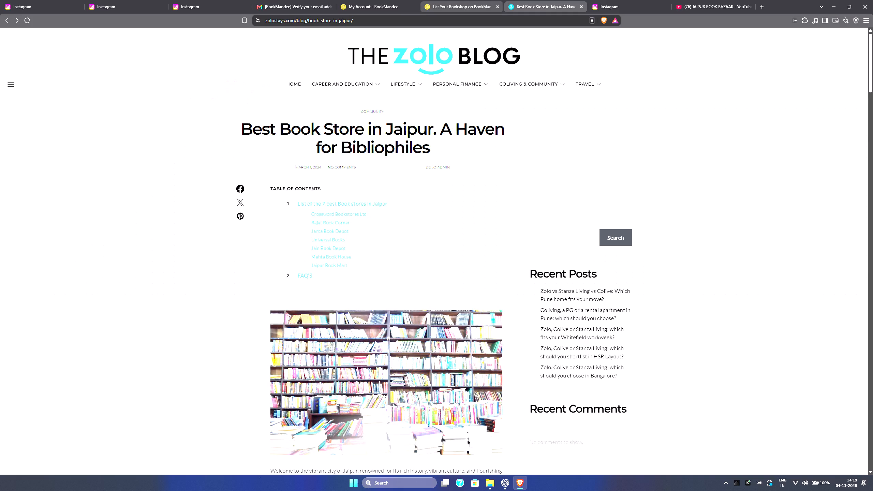
click(489, 0)
click(425, 0)
click(372, 0)
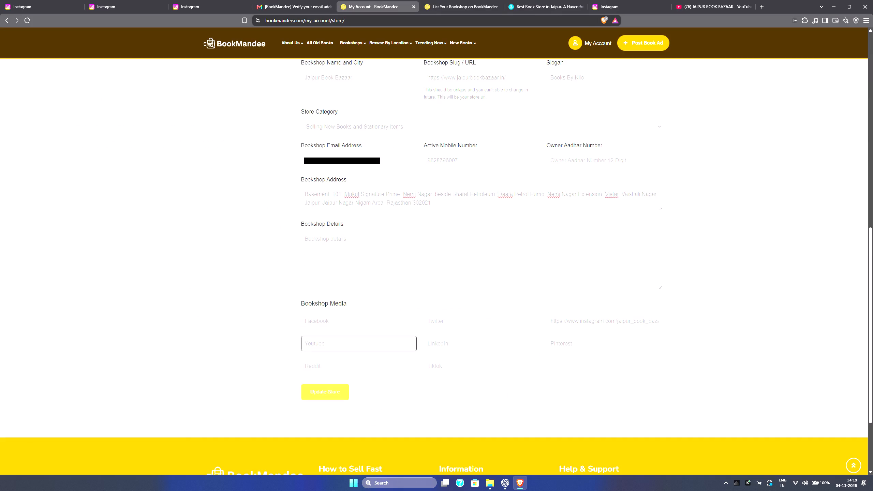
key(ctrl+v)
click(448, 350)
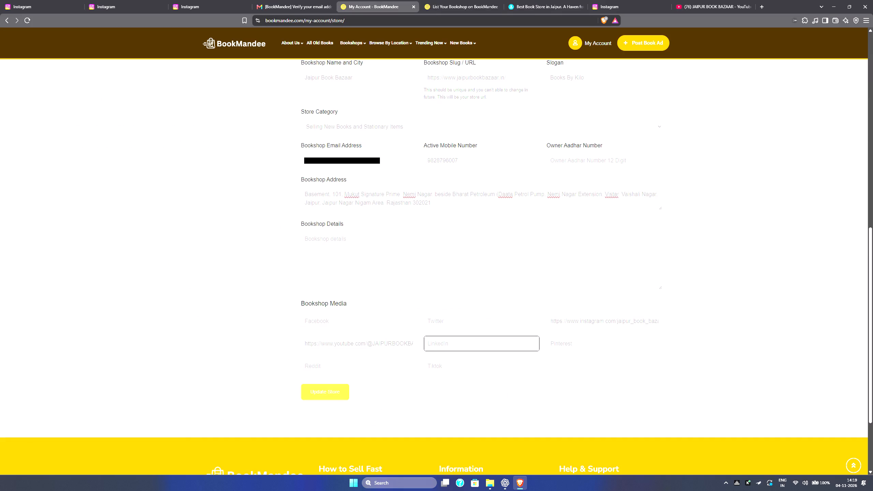
click(434, 381)
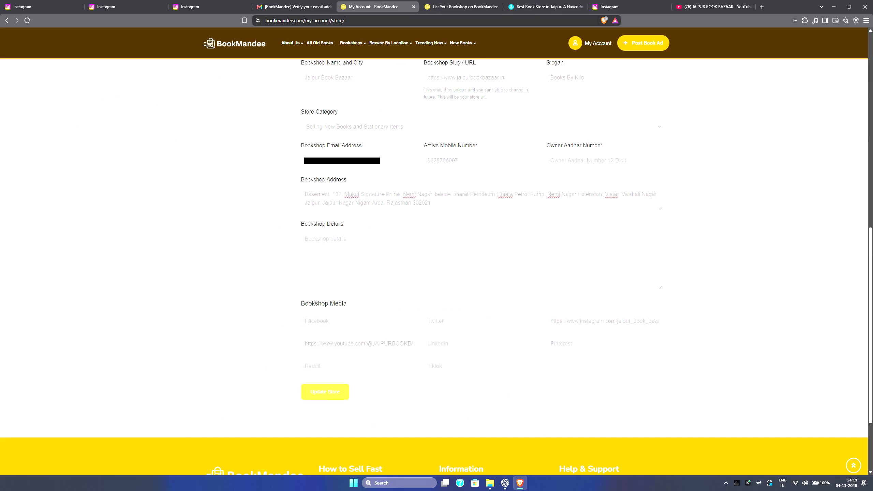
Write the Bookshop Details description as "A curated bookstore in Jaipur selling books by kilo in all the variet".
click(401, 253)
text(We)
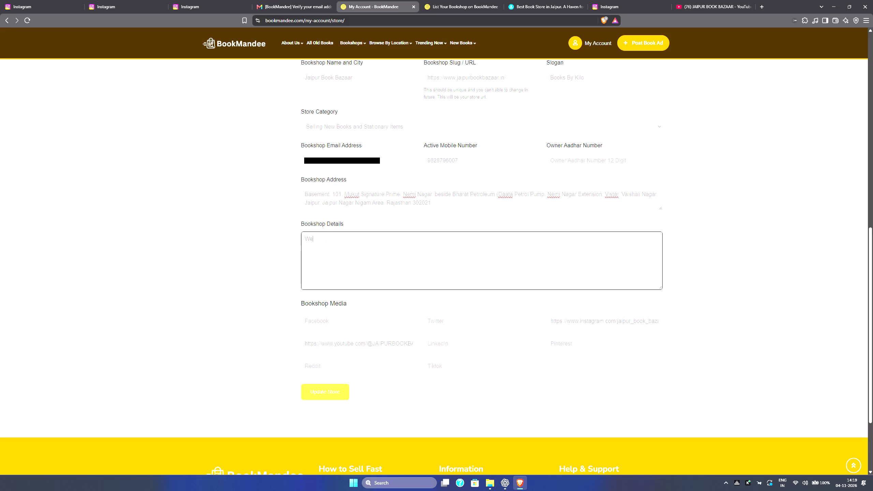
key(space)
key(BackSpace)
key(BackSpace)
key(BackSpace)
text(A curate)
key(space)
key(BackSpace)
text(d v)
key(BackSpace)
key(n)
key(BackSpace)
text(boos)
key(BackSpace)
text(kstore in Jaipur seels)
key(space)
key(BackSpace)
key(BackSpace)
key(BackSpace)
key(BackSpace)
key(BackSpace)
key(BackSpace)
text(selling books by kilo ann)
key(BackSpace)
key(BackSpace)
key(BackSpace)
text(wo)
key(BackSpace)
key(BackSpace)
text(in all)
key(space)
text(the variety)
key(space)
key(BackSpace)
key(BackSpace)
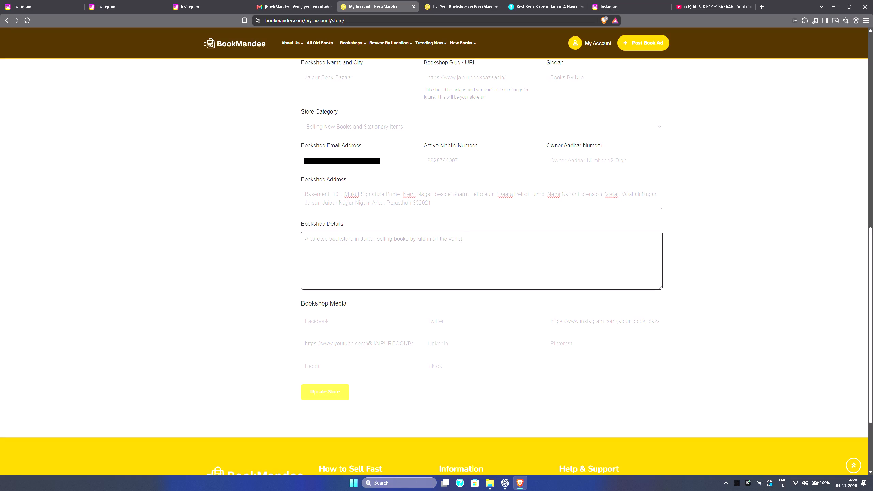
Extend the last word of the Bookshop Details description to "varietu".
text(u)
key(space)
Correct "Mukut" to "Mukund" in the Bookshop Address.
click(360, 194)
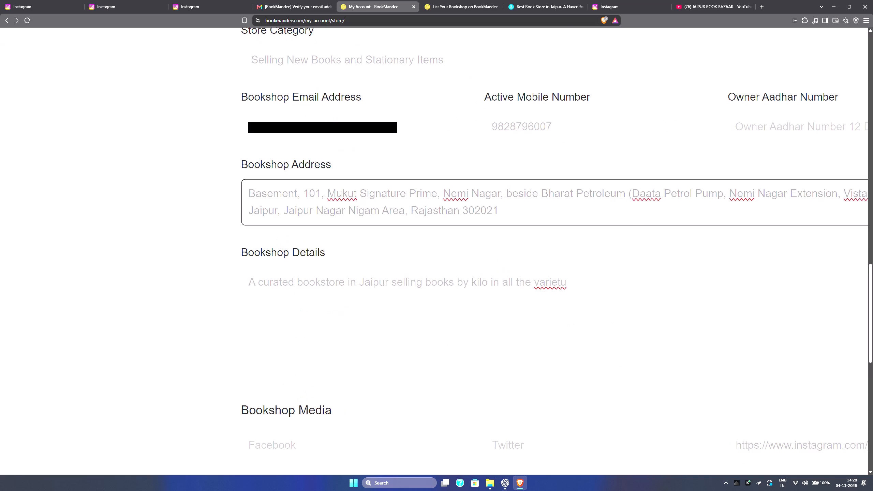
scroll(362, 195, left, 1)
key(BackSpace)
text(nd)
scroll(417, 198, left, 2)
click(454, 214)
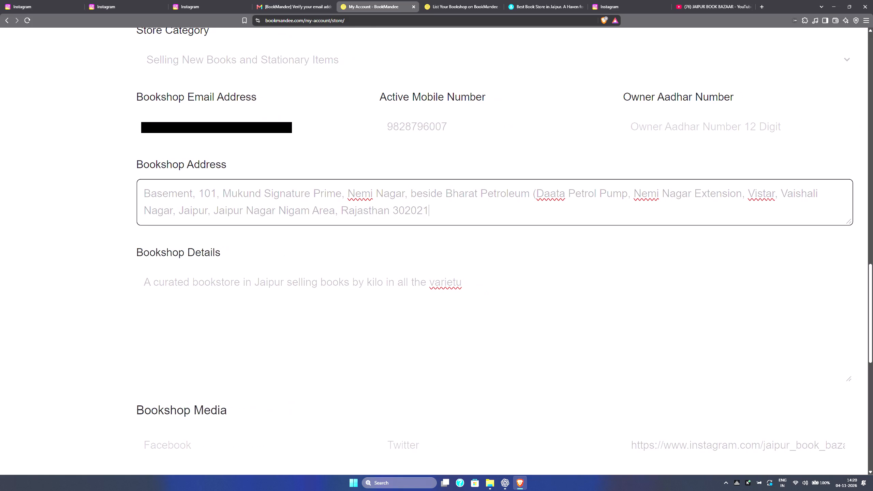
scroll(454, 214, left, 2)
click(571, 198)
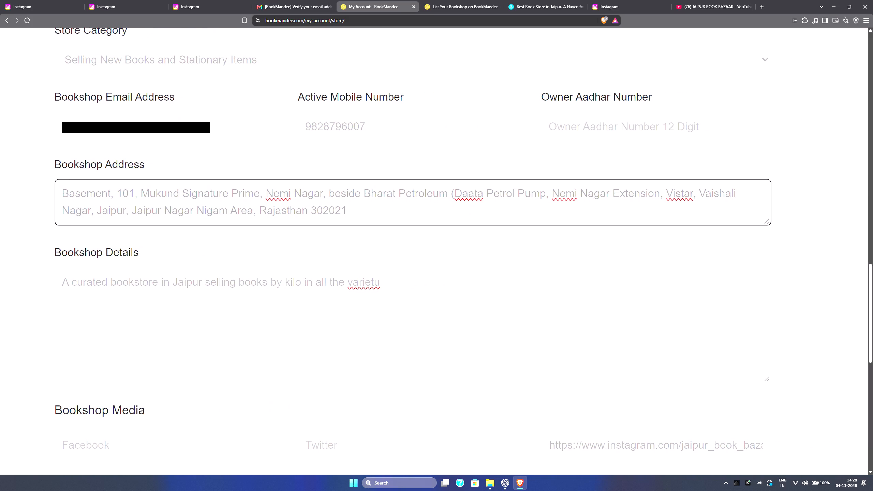
click(632, 198)
click(603, 205)
Load google.com in place of the Jaipur Book Bazaar YouTube channel page.
click(636, 0)
click(546, 0)
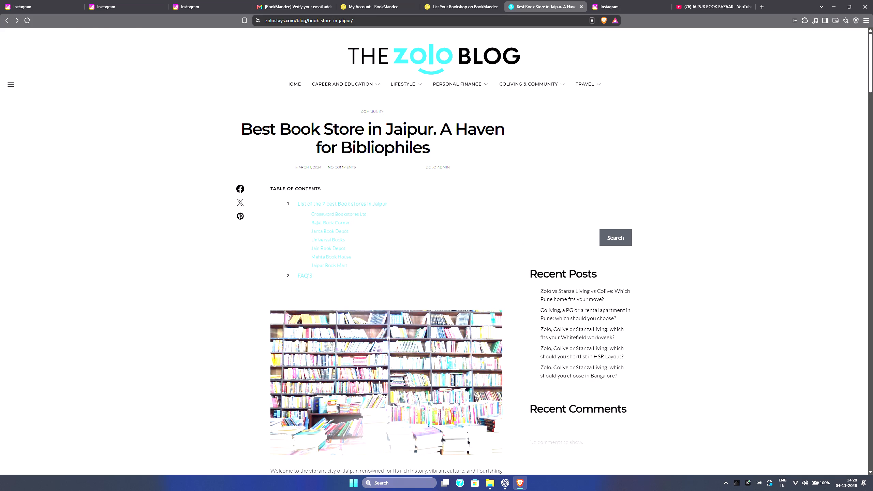
click(450, 0)
click(621, 0)
click(739, 2)
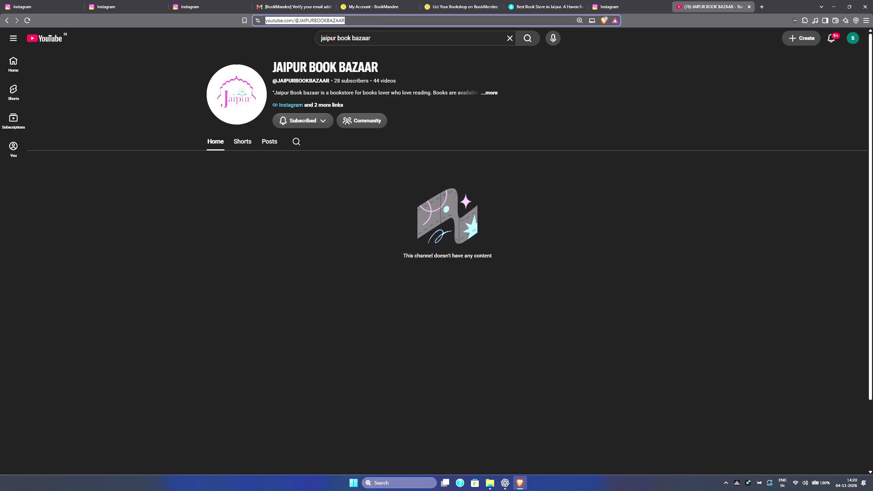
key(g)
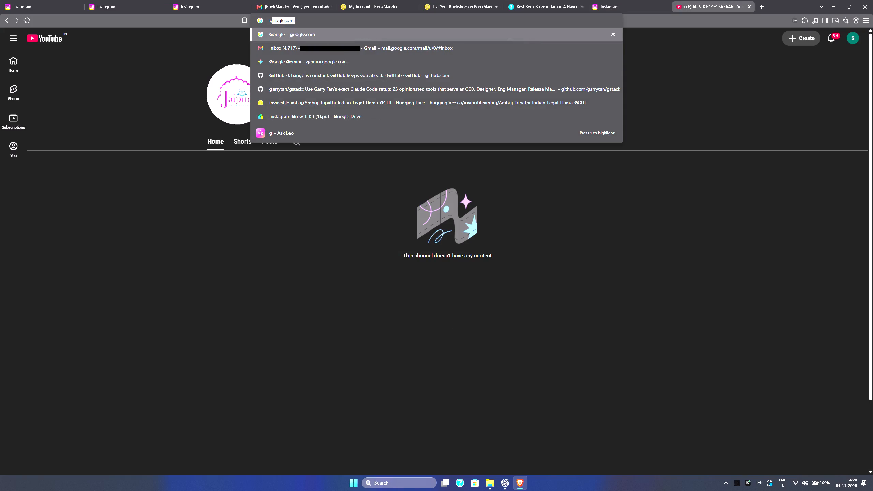
key(Down)
key(Down)
key(Up)
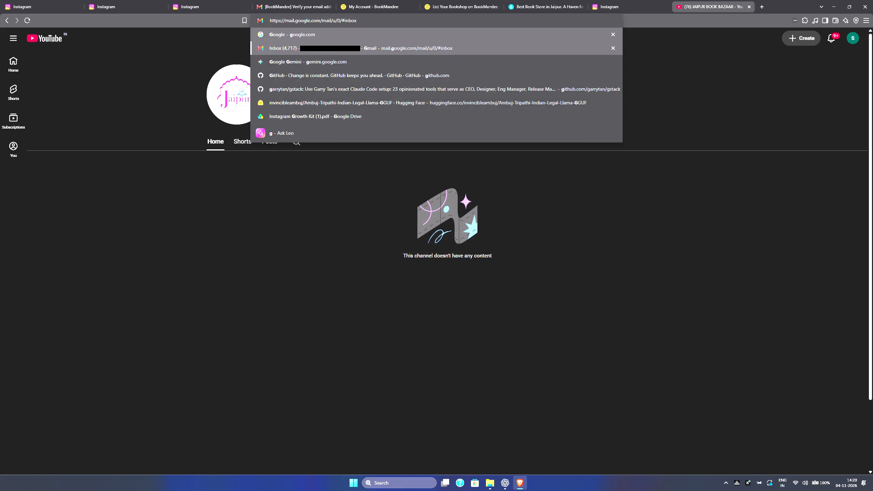
key(Down)
key(Up)
key(Up)
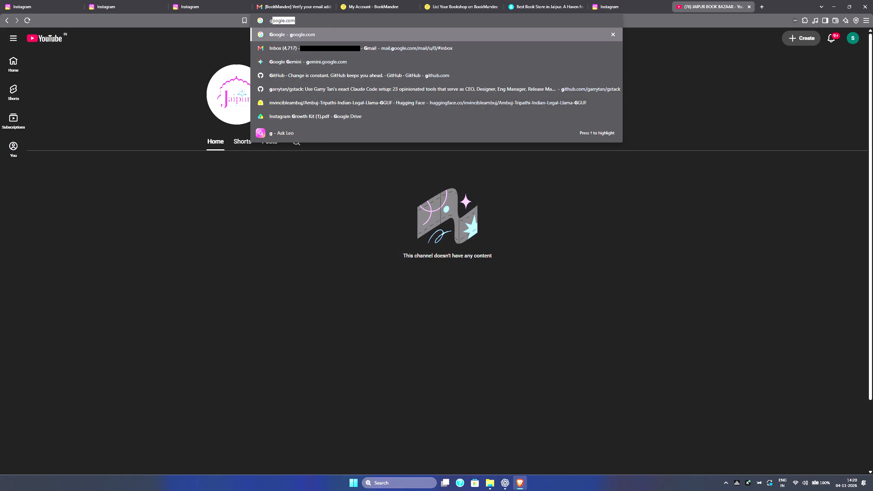
key(Return)
Close the jaipur_book_bazaar Instagram profile page.
click(653, 5)
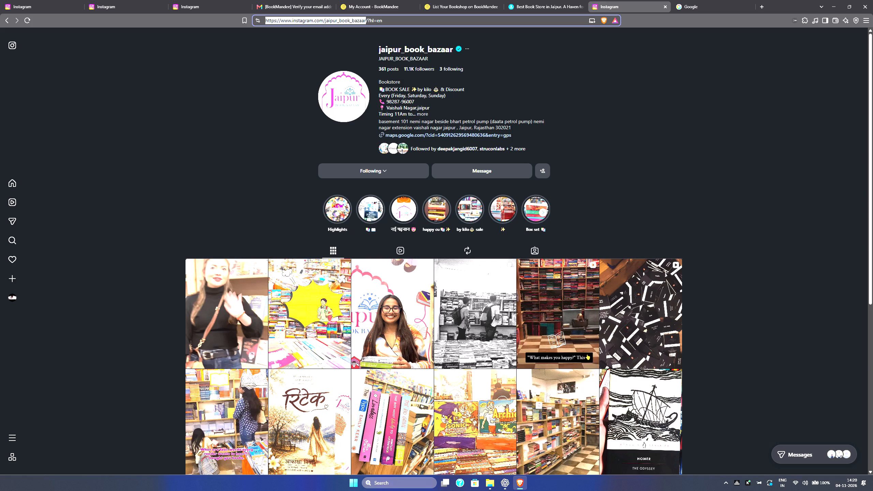
click(667, 8)
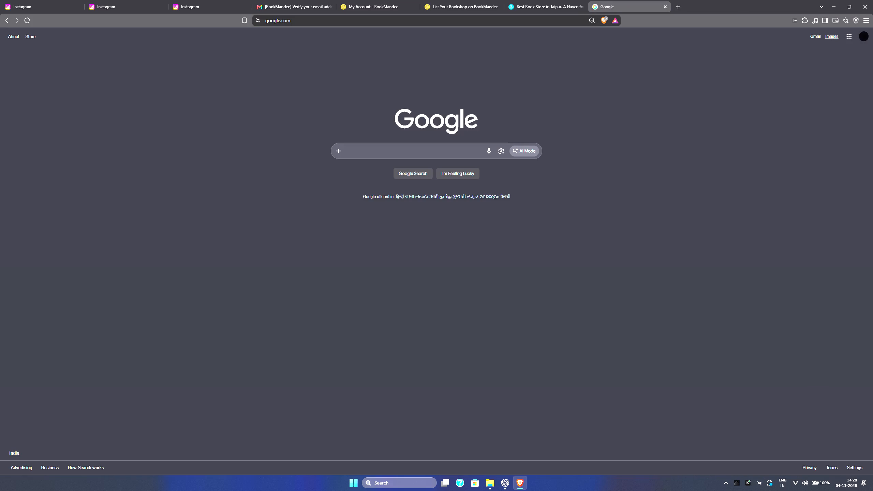
Switch Google to the other signed-in account, authuser=3.
click(857, 38)
click(819, 81)
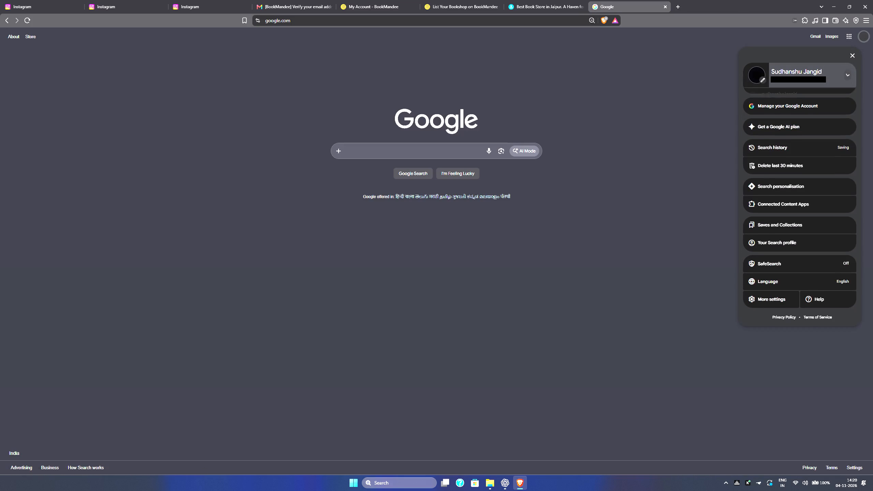
click(803, 136)
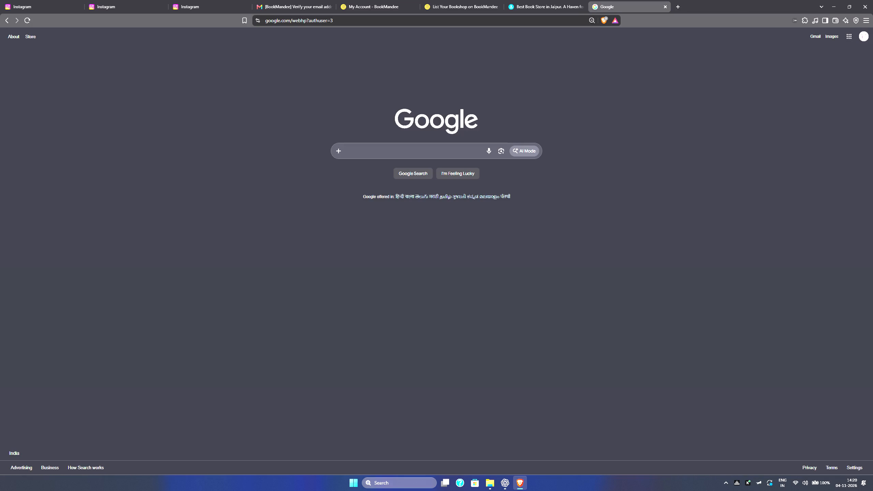
Bring up the list of Google apps to reach Business Profile Manager.
click(848, 36)
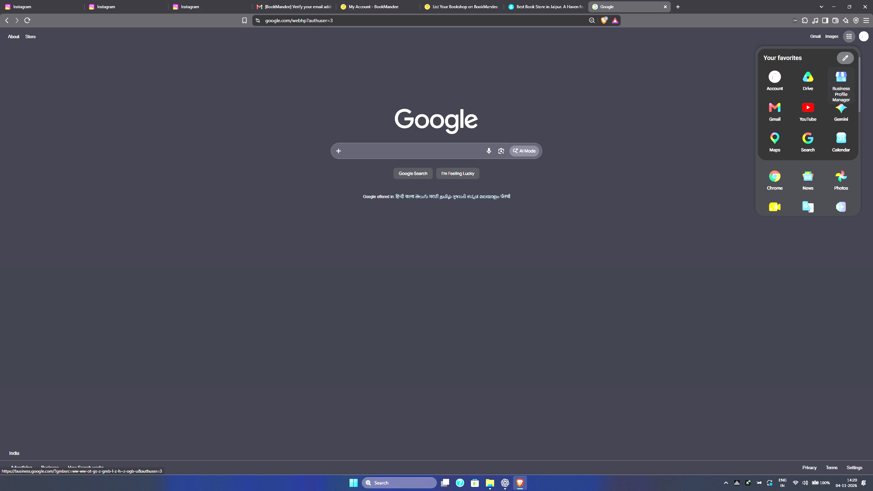
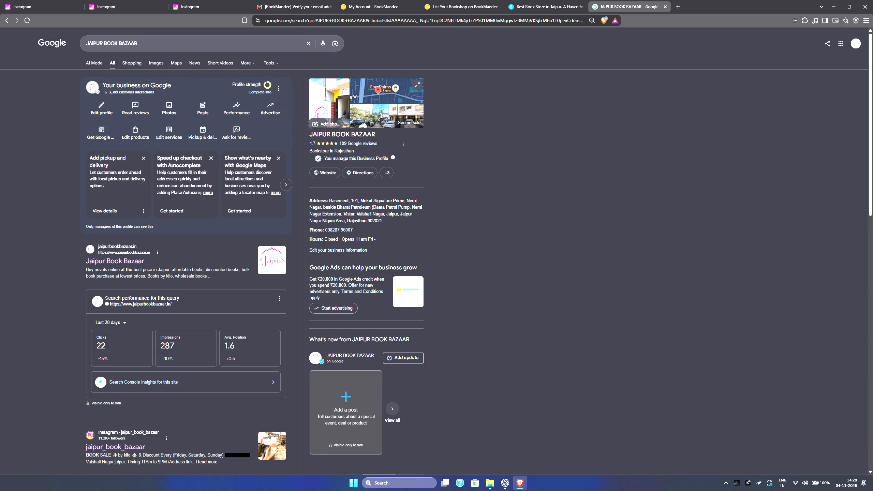
Open the full business information of Jaipur Book Bazaar's Google business profile to view its description.
click(345, 249)
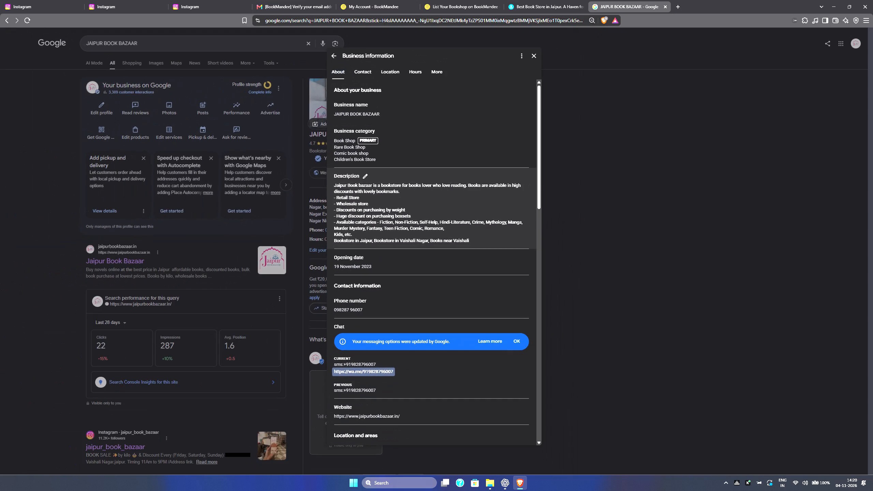
Open the business location of Jaipur Book Bazaar's Google business profile for editing and go into its Street address field.
scroll(399, 244, down, 4)
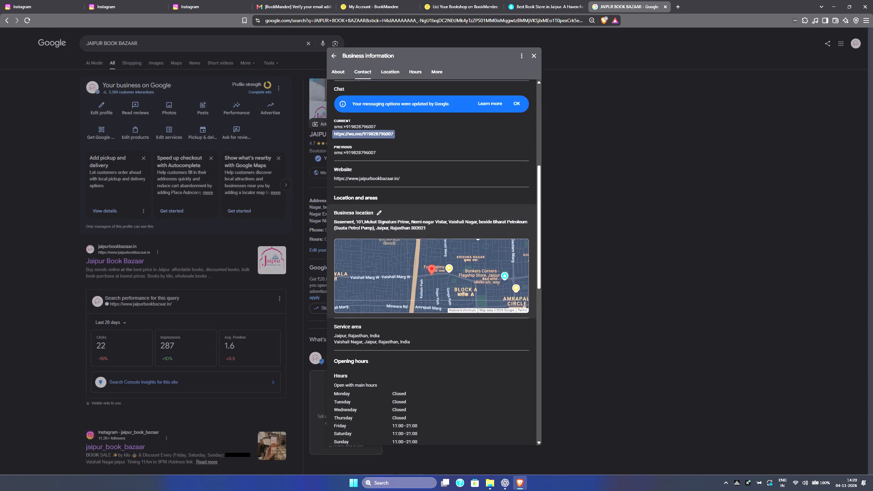
click(364, 191)
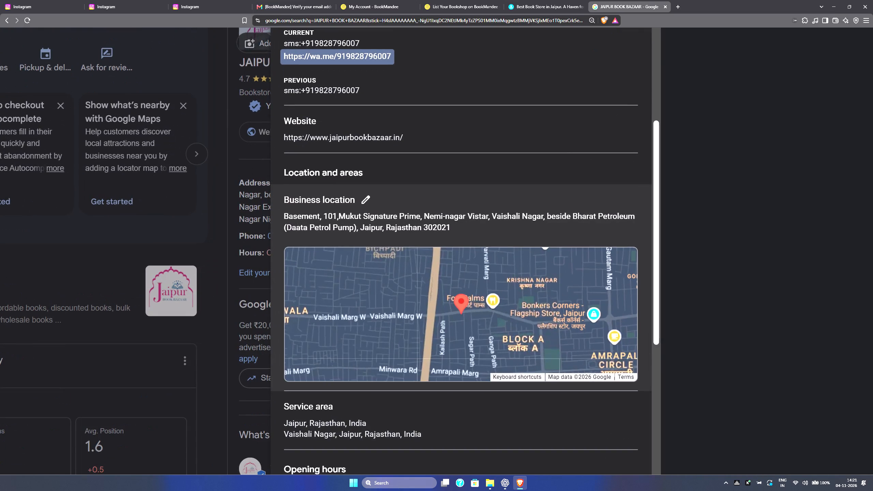
scroll(335, 277, down, 2)
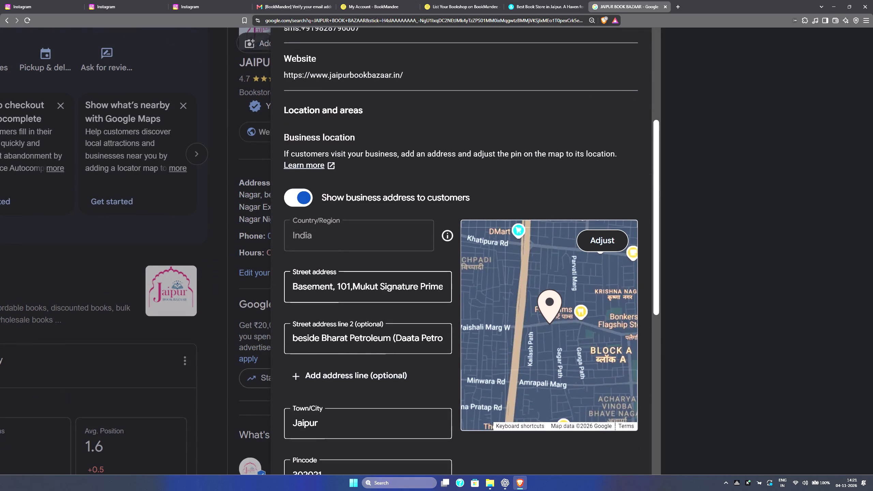
click(379, 288)
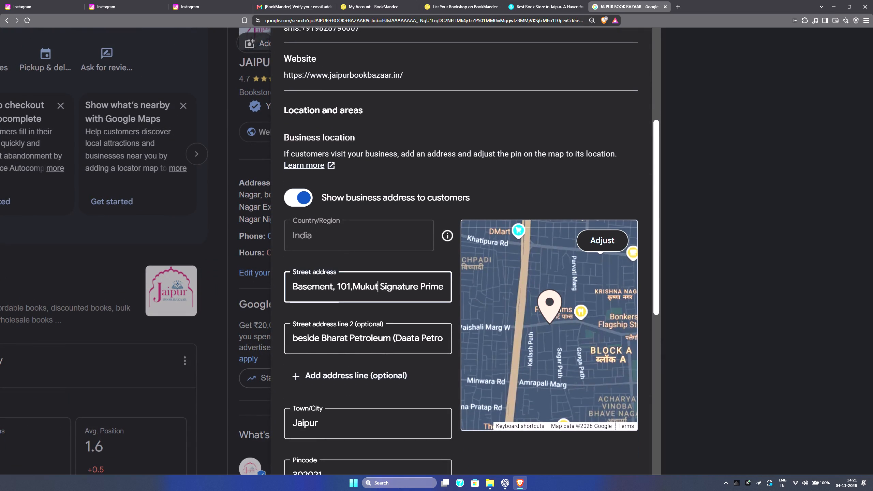
Search Google for "mukut prime" in a separate tab and check the Mukut Signature Prime building's listing and address.
key(ctrl+t)
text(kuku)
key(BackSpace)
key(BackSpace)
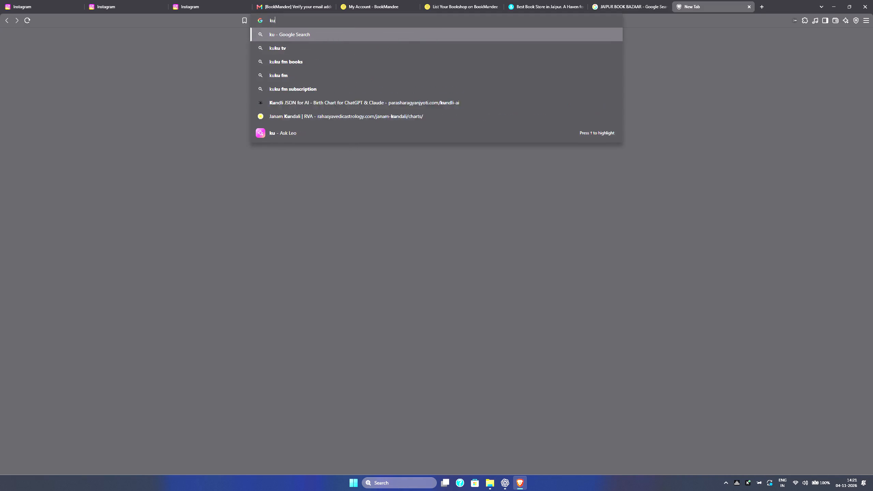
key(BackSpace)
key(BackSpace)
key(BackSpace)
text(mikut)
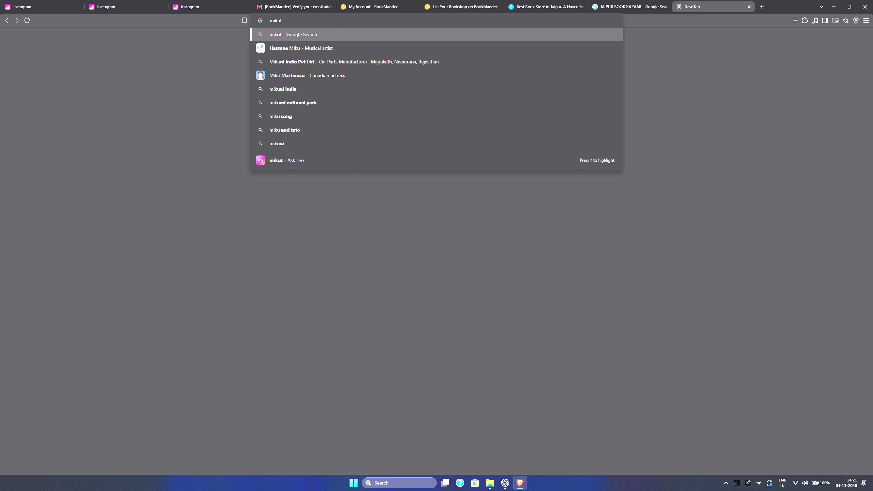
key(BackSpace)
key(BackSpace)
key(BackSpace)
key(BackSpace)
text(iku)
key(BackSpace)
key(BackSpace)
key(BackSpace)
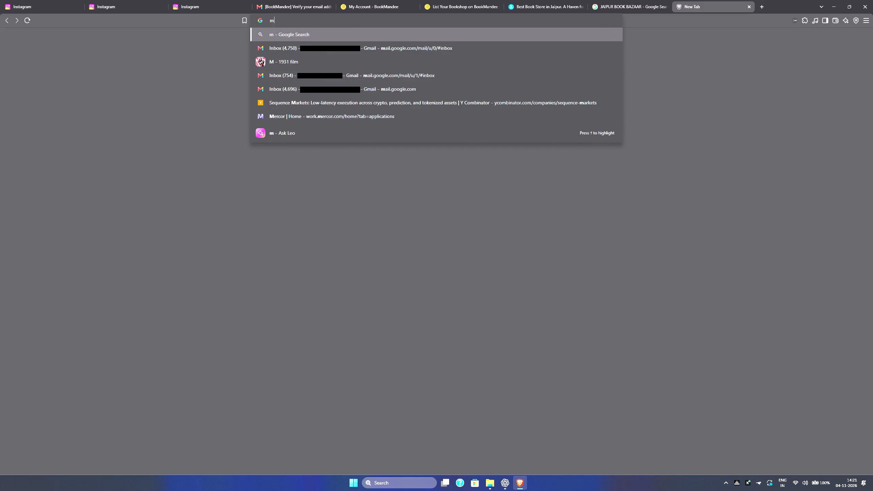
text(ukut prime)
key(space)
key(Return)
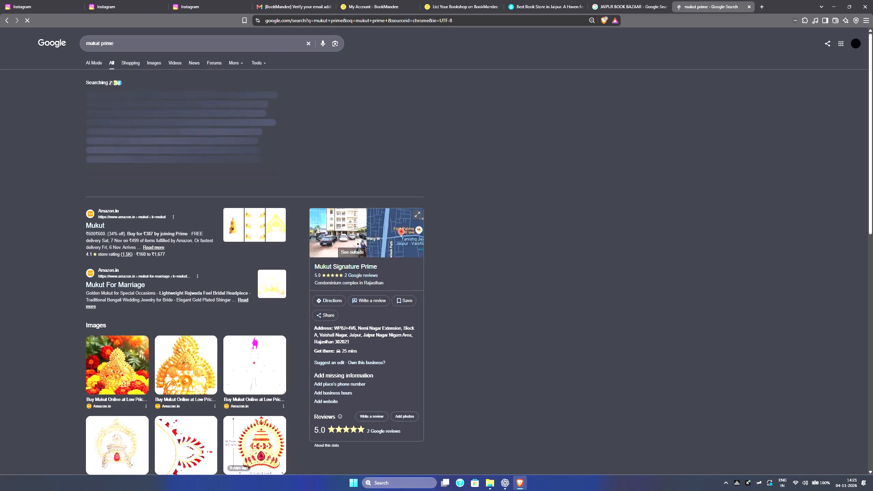
scroll(350, 277, down, 1)
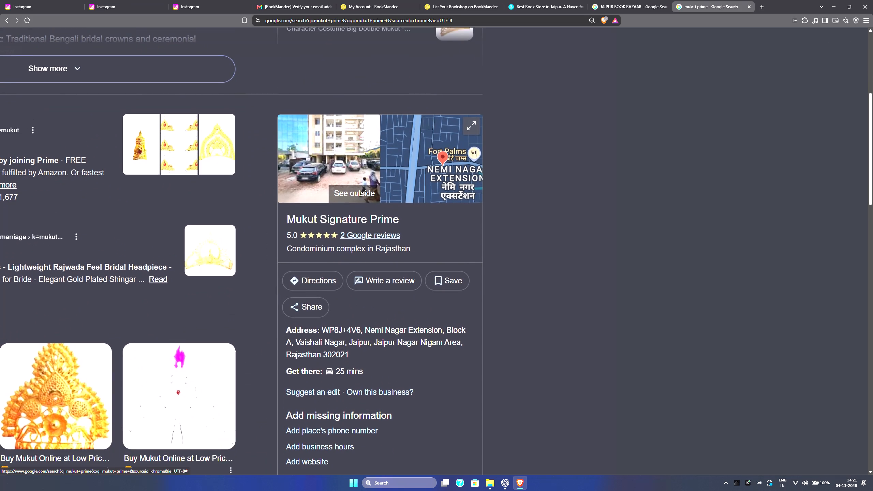
scroll(350, 277, down, 1)
scroll(350, 277, up, 1)
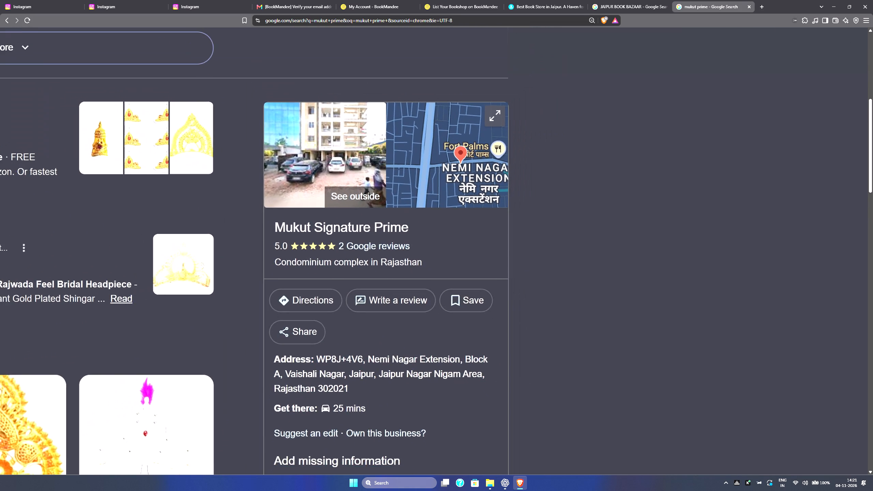
key(ctrl+w)
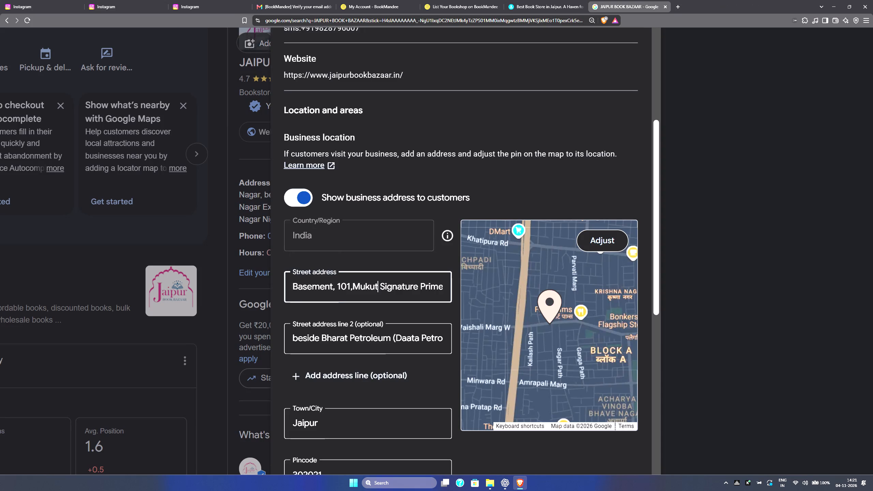
Close the business location editor of Jaipur Book Bazaar's Google business profile without editing the address.
key(Escape)
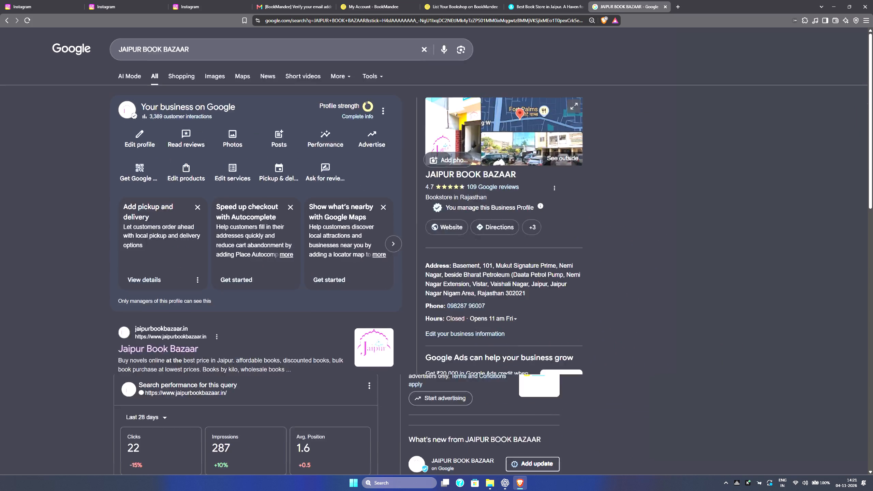
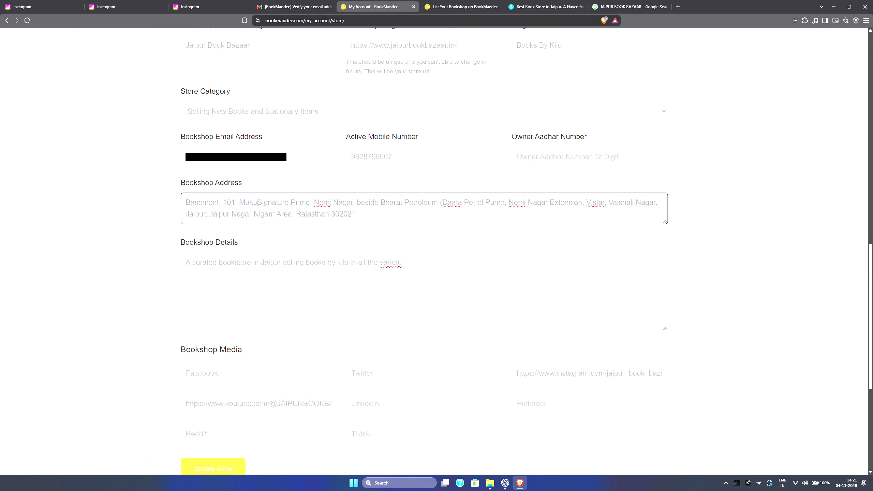
Correct the building name in the Bookshop Address to "Mukut Signature Prime".
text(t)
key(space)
Correct the misspelled last word of the Bookshop Details description to "variety".
click(313, 302)
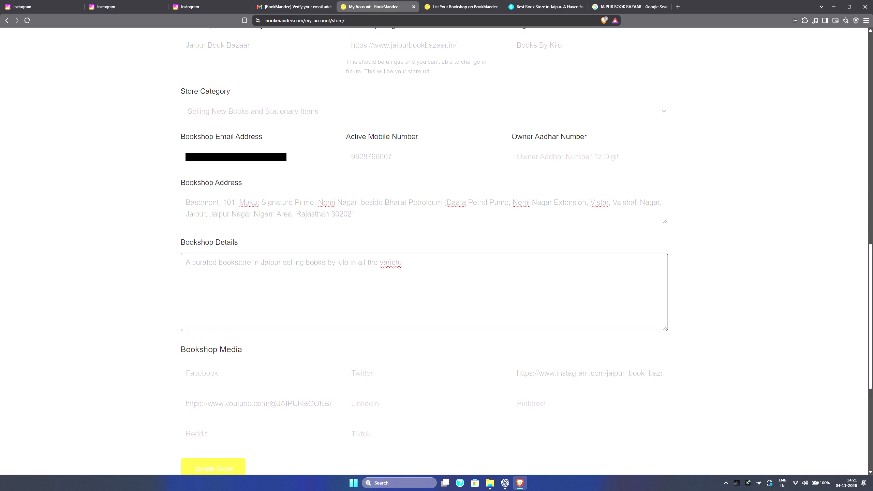
click(427, 272)
key(BackSpace)
key(BackSpace)
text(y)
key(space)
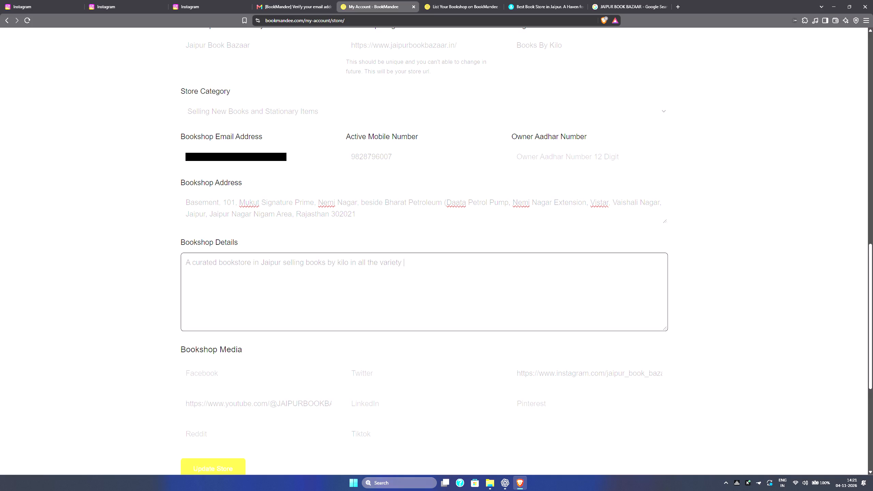
Close the browser tab with the Google search for Jaipur Book Bazaar.
middle_click(661, 0)
middle_click(661, 0)
Continue the Bookshop Details description after "variety" with "including Classics".
click(436, 275)
Extend the Bookshop Details text with "including Classics, Dark Romance, Fiction".
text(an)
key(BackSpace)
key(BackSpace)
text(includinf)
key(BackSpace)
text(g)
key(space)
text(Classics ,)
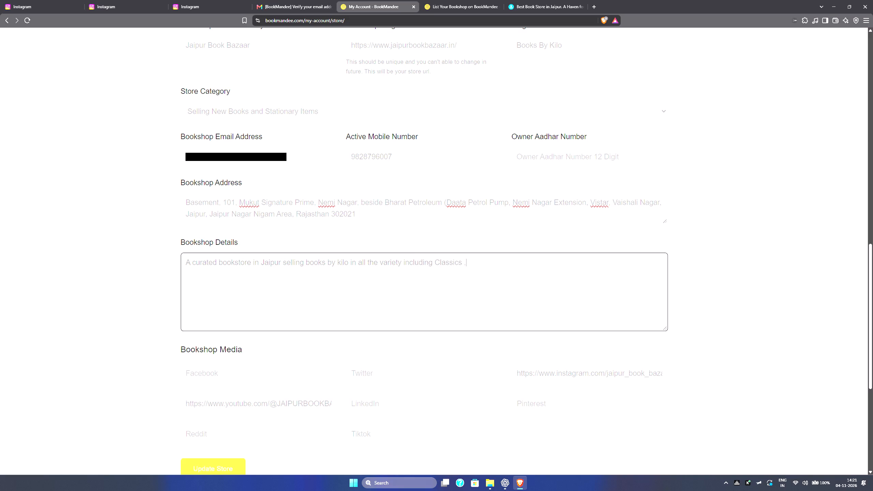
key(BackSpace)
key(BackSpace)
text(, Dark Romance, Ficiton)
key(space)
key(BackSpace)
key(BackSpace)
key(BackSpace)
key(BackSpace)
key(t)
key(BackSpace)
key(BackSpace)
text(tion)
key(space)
Add Non-Fiction, SELF-Help and Money to the comma-separated genre list in the Bookshop Details.
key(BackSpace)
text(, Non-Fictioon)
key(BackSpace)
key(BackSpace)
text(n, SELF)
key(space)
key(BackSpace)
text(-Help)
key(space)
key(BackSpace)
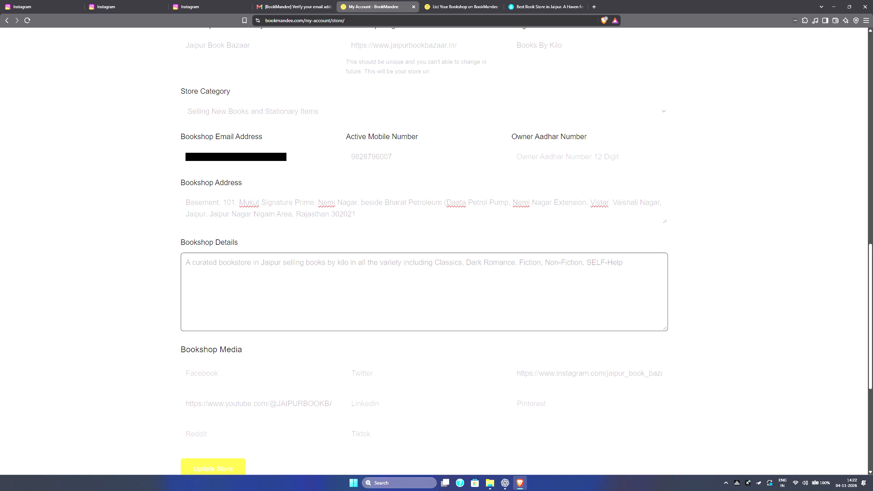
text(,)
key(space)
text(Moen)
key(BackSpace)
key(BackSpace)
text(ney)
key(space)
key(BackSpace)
Finish the Bookshop Details sentence with "and psychology and kids.", correcting the spelling of psychology.
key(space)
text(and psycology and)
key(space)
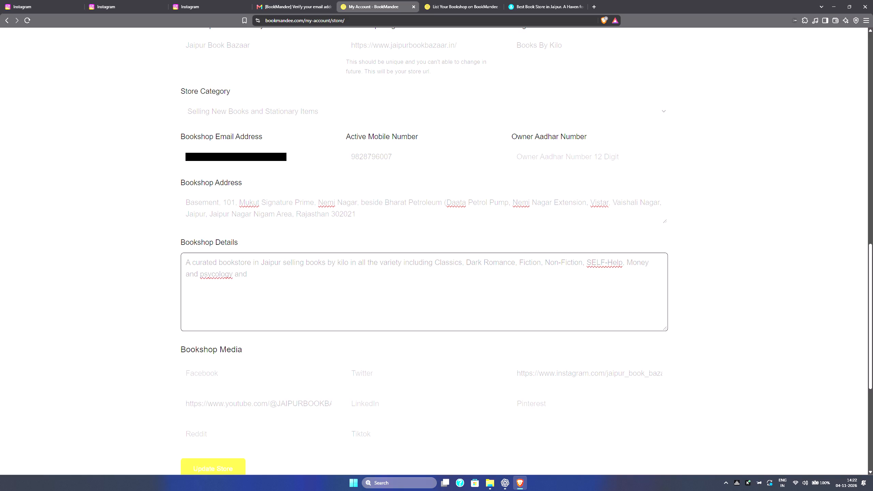
right_click(206, 277)
click(226, 280)
click(276, 271)
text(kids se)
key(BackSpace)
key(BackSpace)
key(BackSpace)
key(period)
Start an image upload for the store logo.
scroll(180, 225, up, 17)
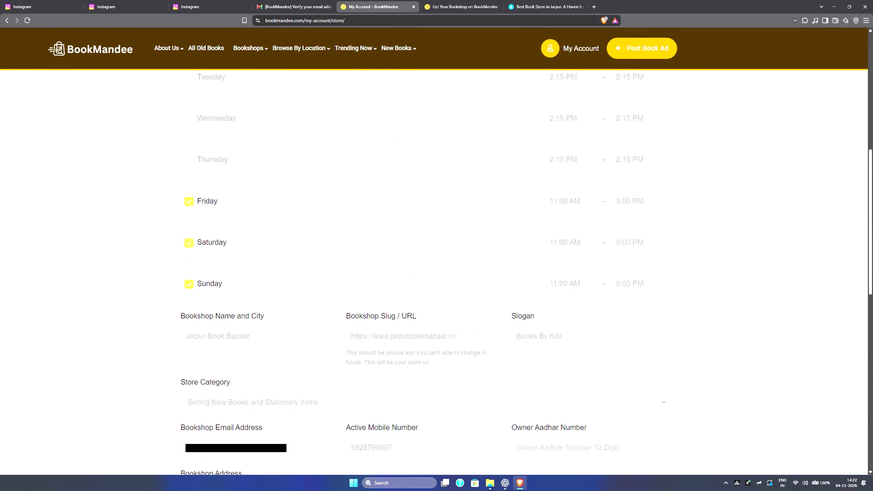
scroll(181, 228, up, 8)
click(257, 244)
click(312, 254)
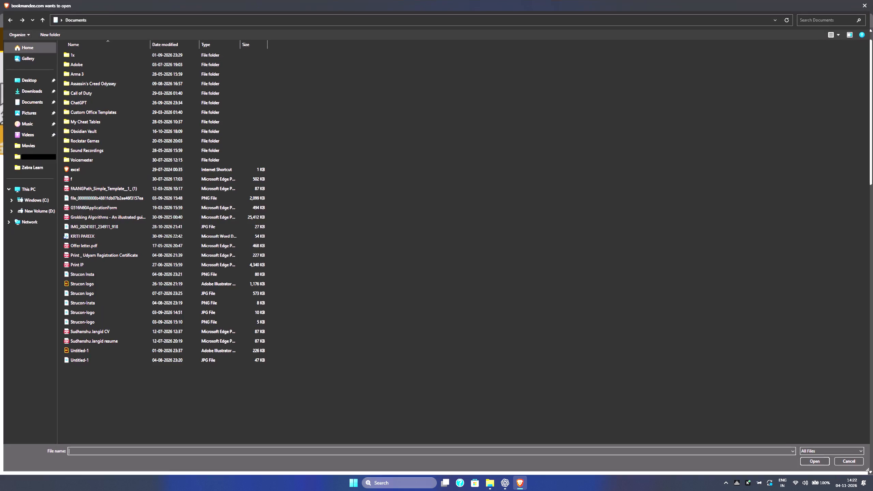
Look for a logo image in the public subfolders of the Desktop folders jaipur-book-bazaar and jaipur book bazaar.
click(29, 84)
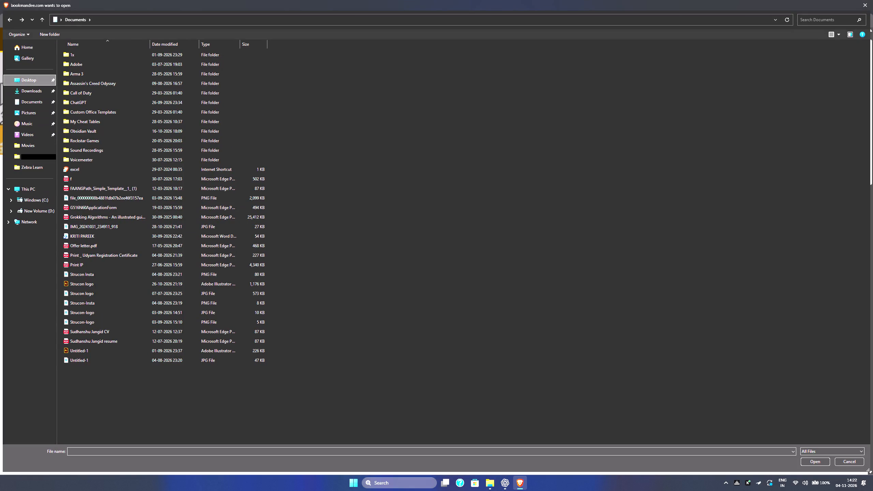
double_click(110, 83)
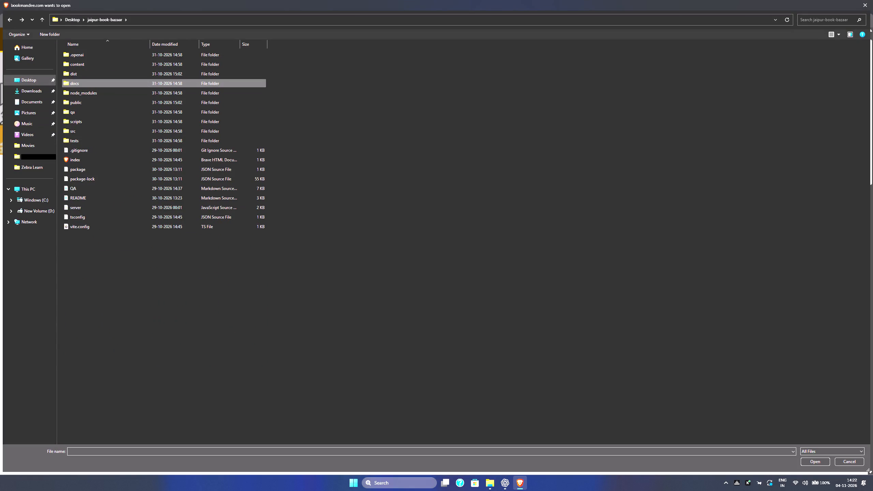
double_click(107, 98)
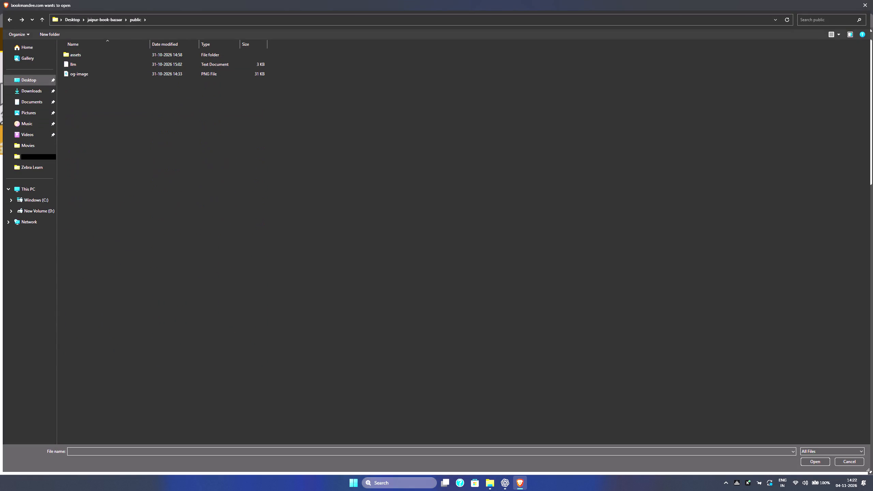
click(100, 59)
double_click(103, 55)
click(109, 68)
click(111, 68)
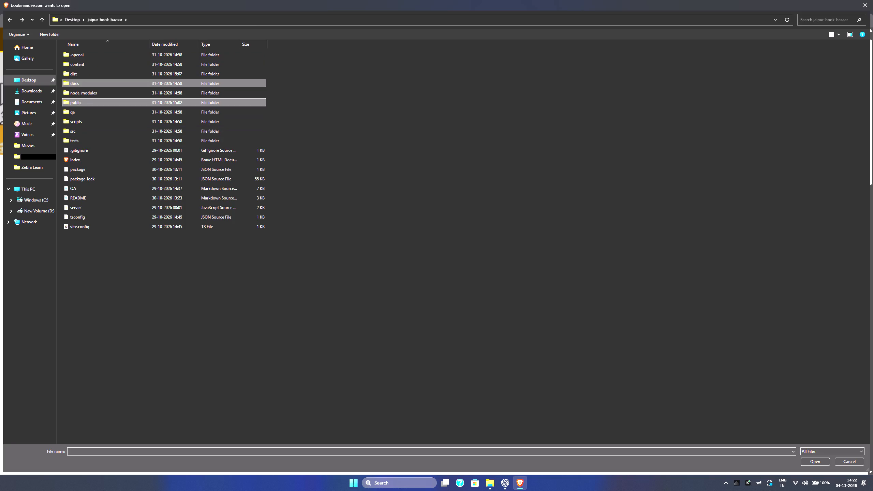
drag(135, 60, 138, 60)
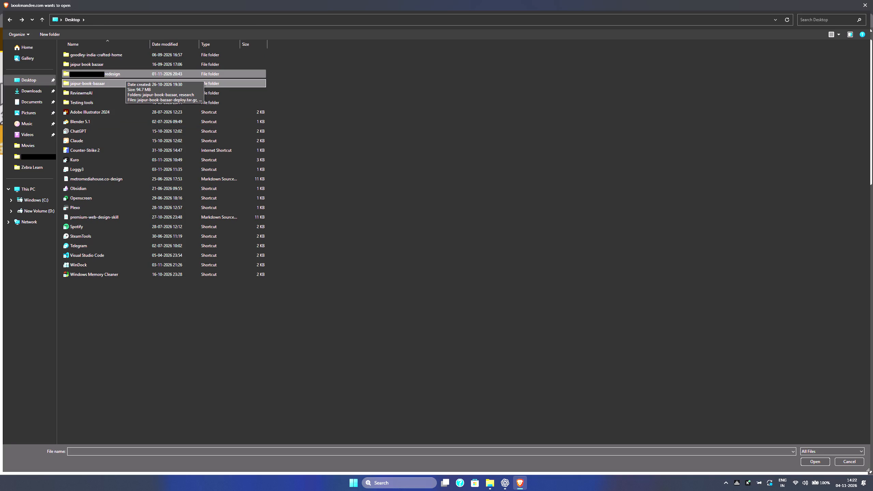
double_click(120, 65)
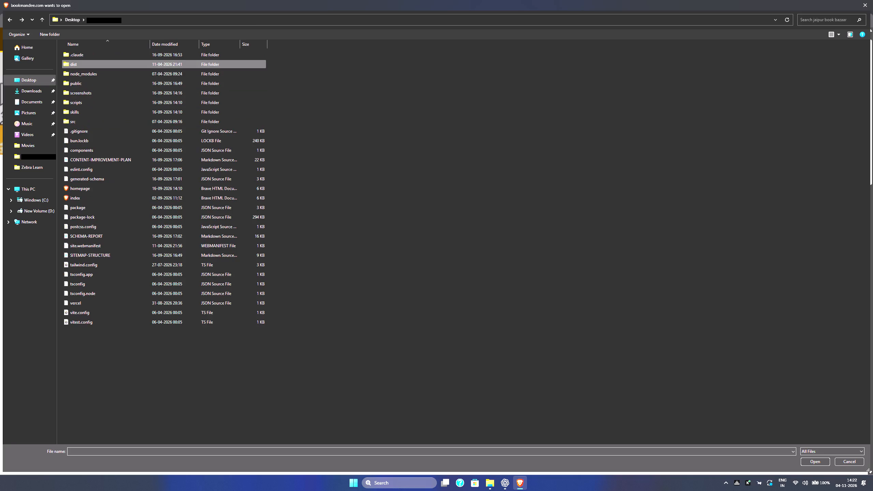
double_click(104, 85)
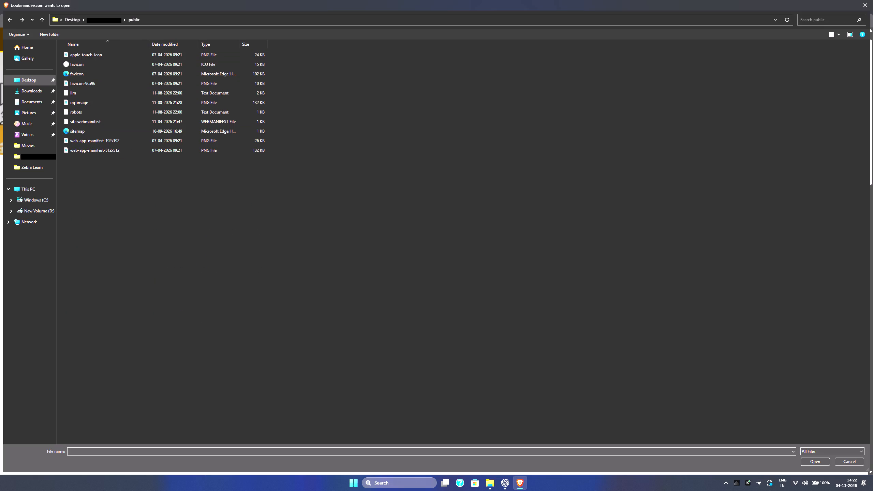
click(105, 89)
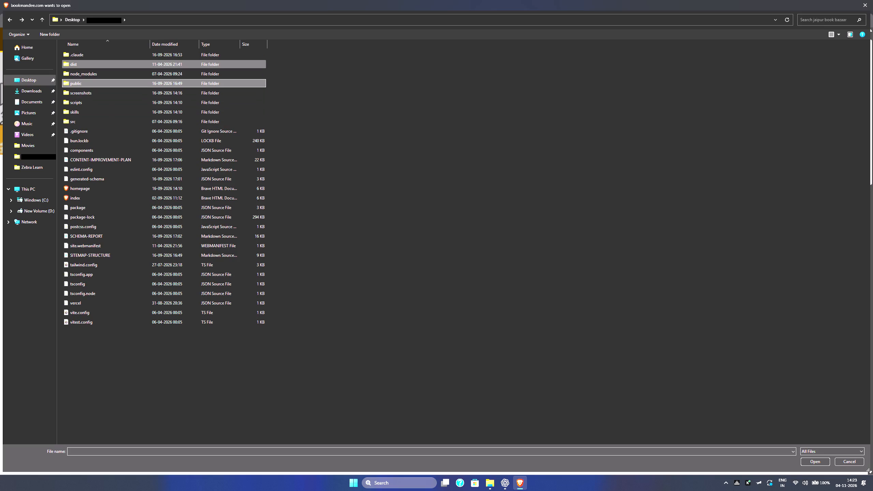
Upload the Jaipur logo image from the dist assets subfolder of jaipur book bazaar, viewed as thumbnails, as the store logo.
double_click(107, 66)
click(106, 71)
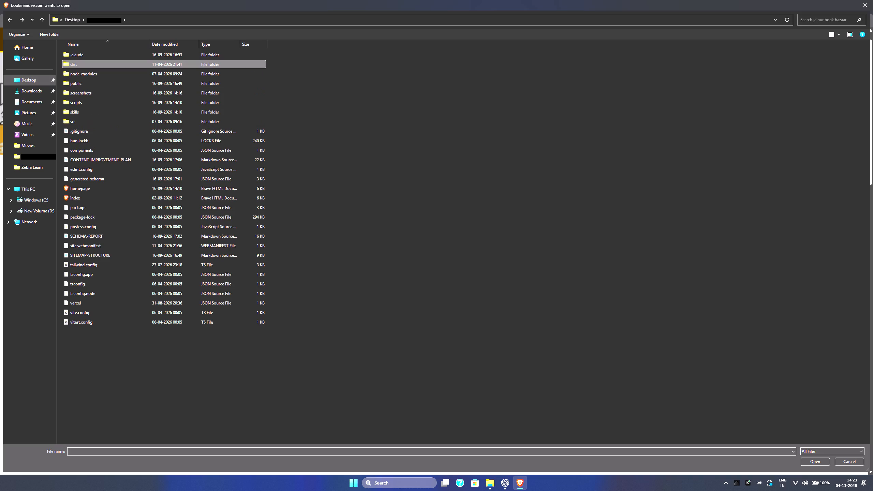
double_click(106, 66)
double_click(102, 57)
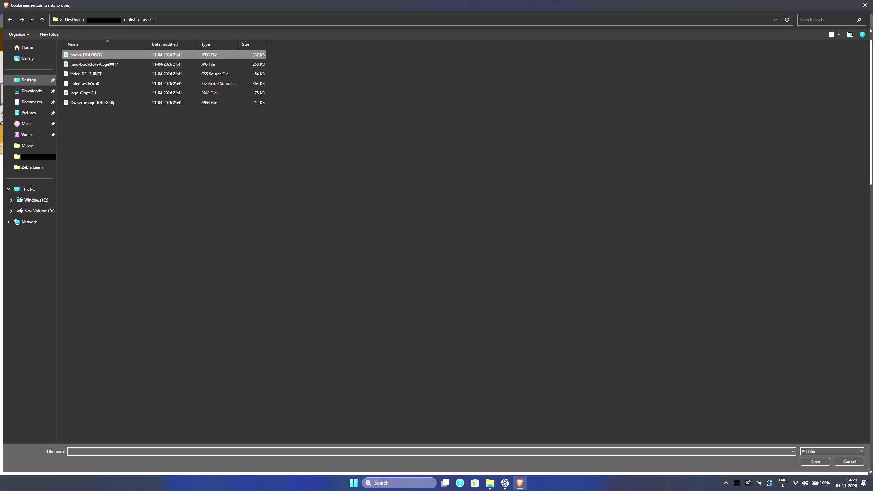
ctrl+scroll(125, 83, up, 2)
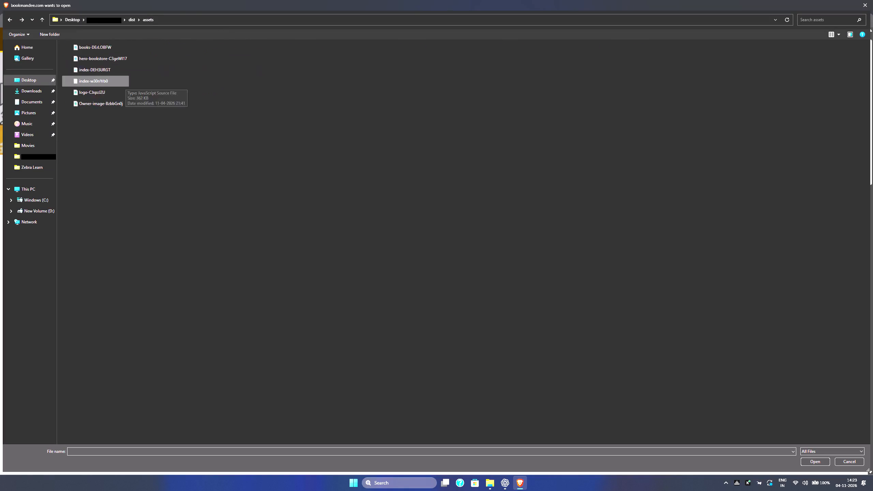
ctrl+scroll(125, 83, up, 20)
ctrl+scroll(125, 83, up, 7)
ctrl+scroll(198, 108, up, 2)
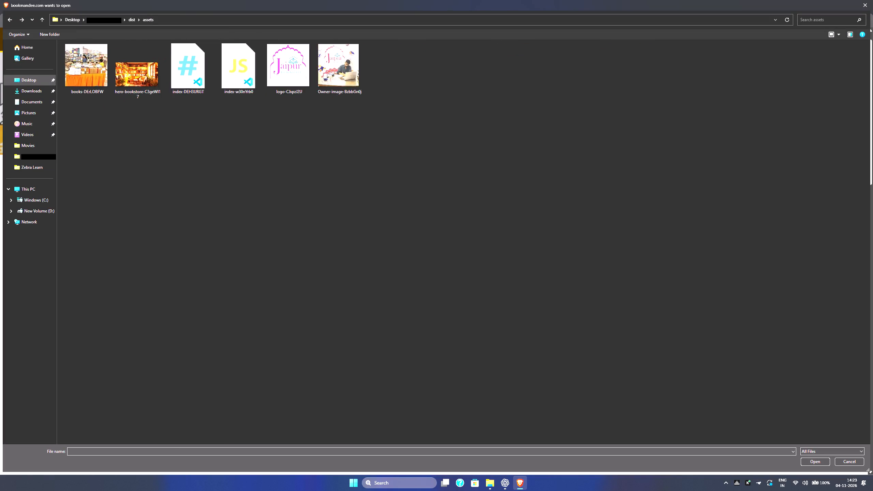
ctrl+scroll(198, 109, up, 6)
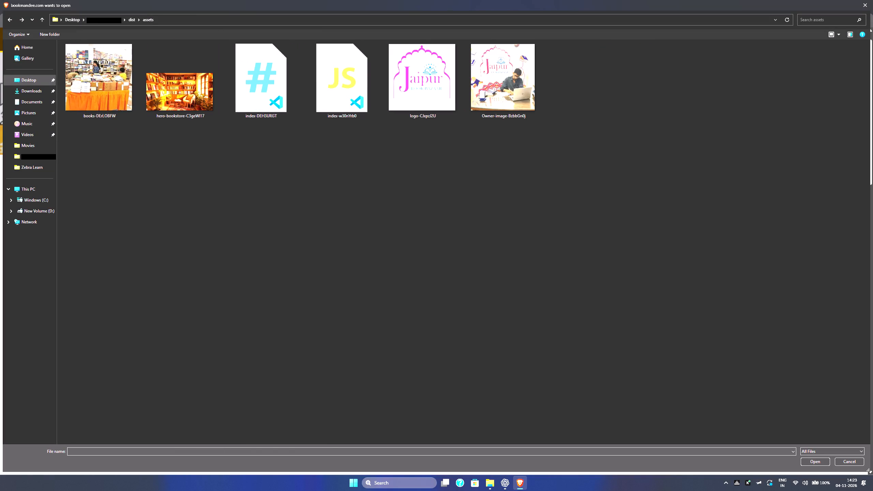
ctrl+scroll(199, 129, down, 2)
click(352, 100)
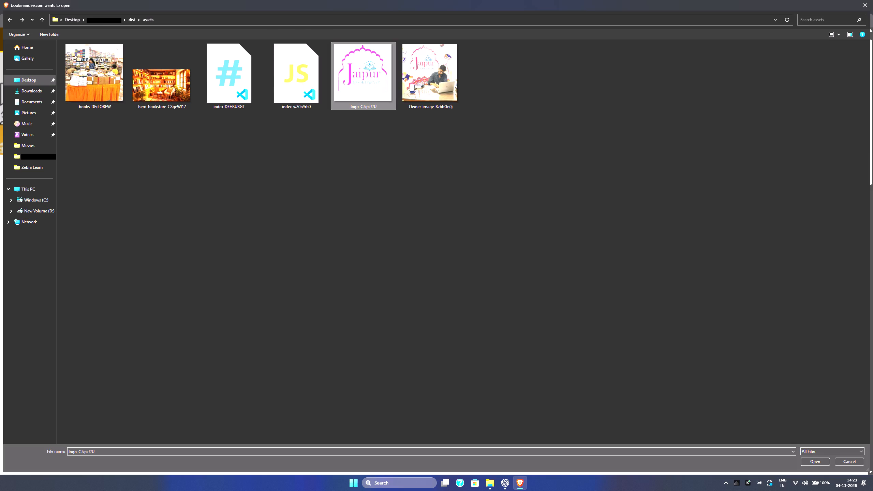
click(820, 464)
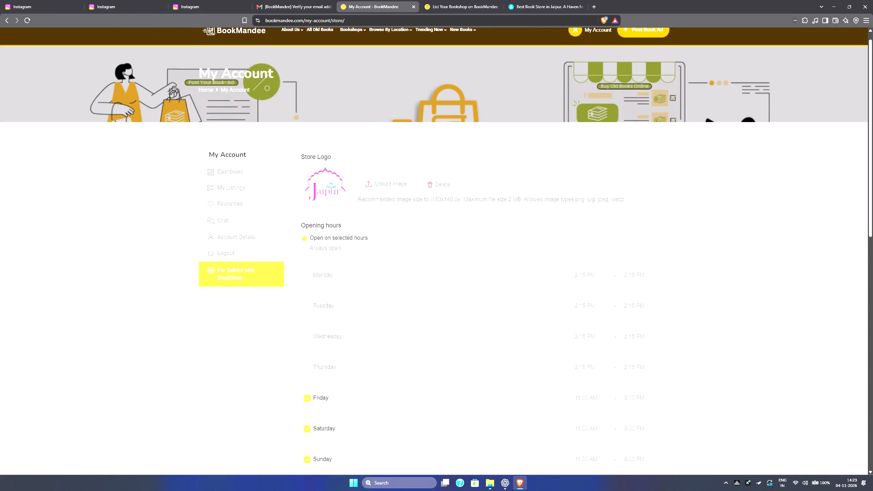
Submit the completed store form to update the store.
scroll(599, 349, down, 11)
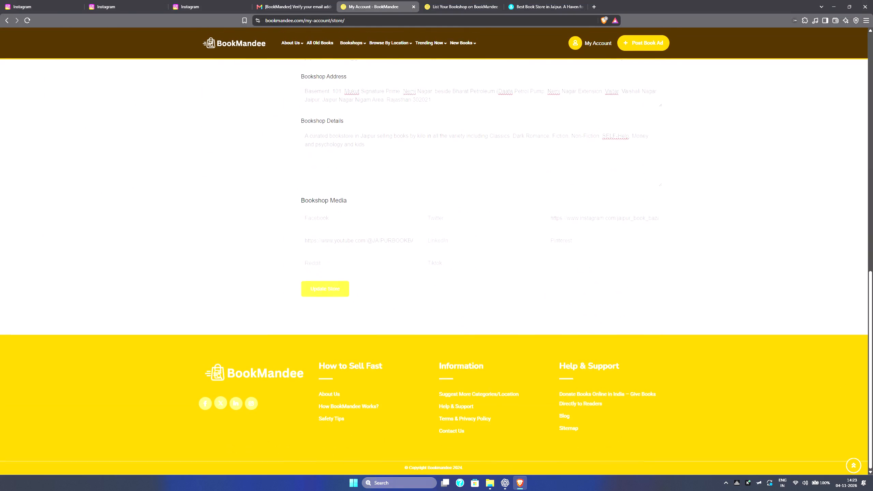
click(335, 290)
Check the account's dashboard, favourites and listings, and return to the bookshop seller page to review the store details.
scroll(402, 272, up, 1)
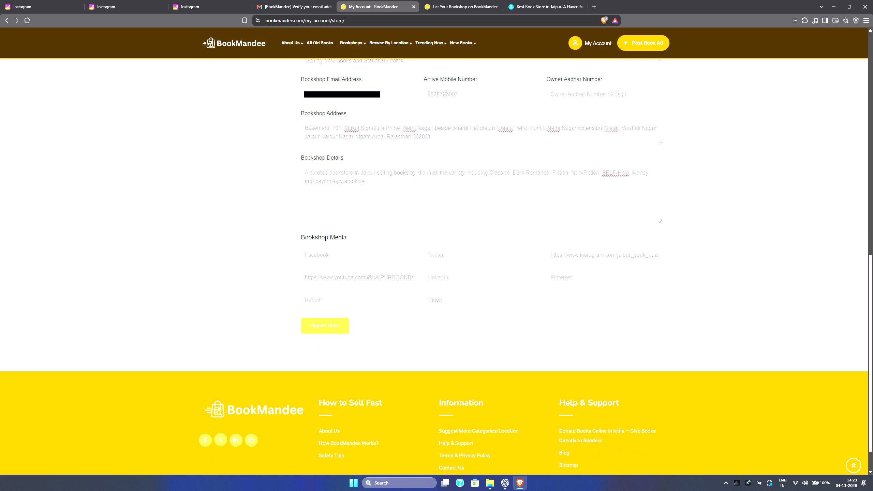
scroll(309, 235, up, 11)
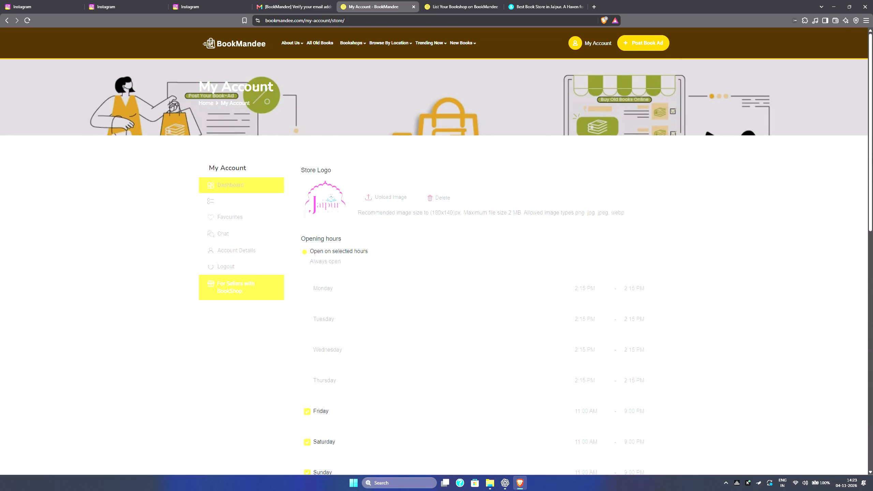
click(252, 186)
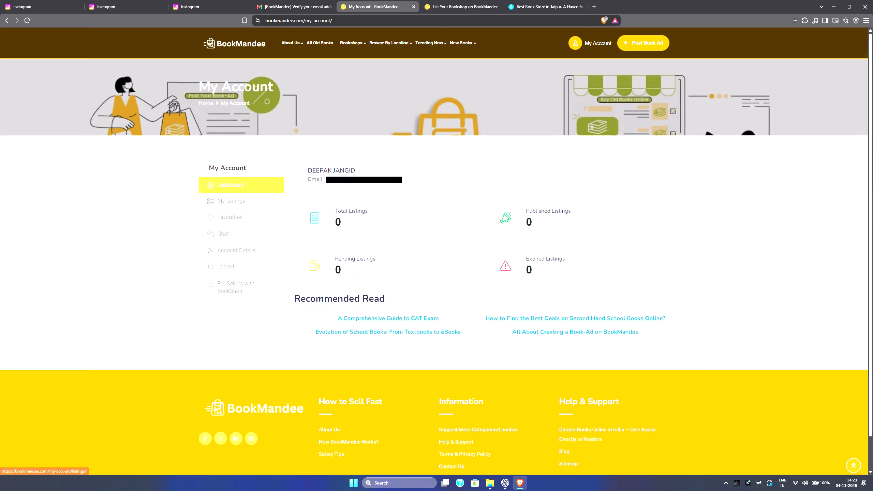
click(263, 213)
click(275, 201)
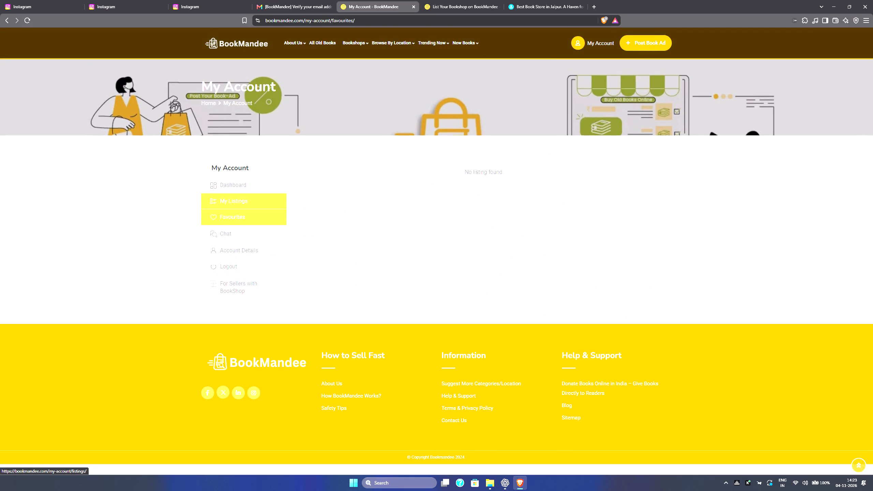
click(266, 247)
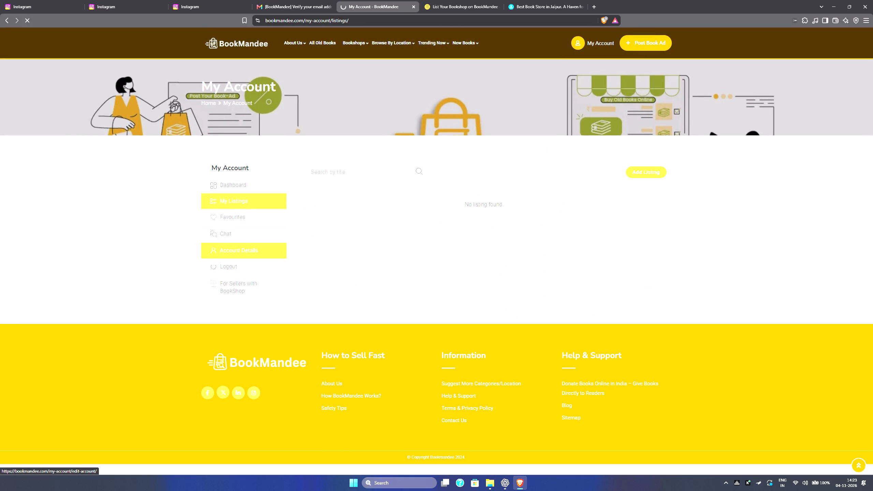
click(270, 281)
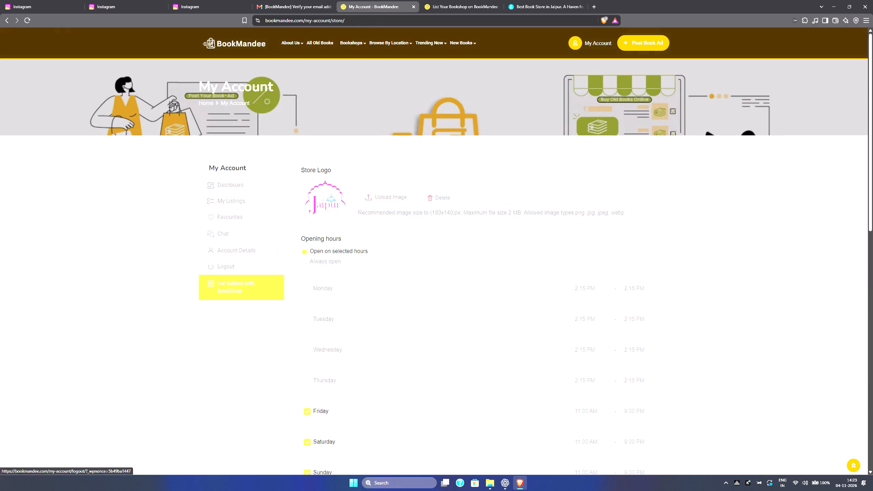
Set the home page search location to Rajasthan and look through the available book categories.
click(251, 46)
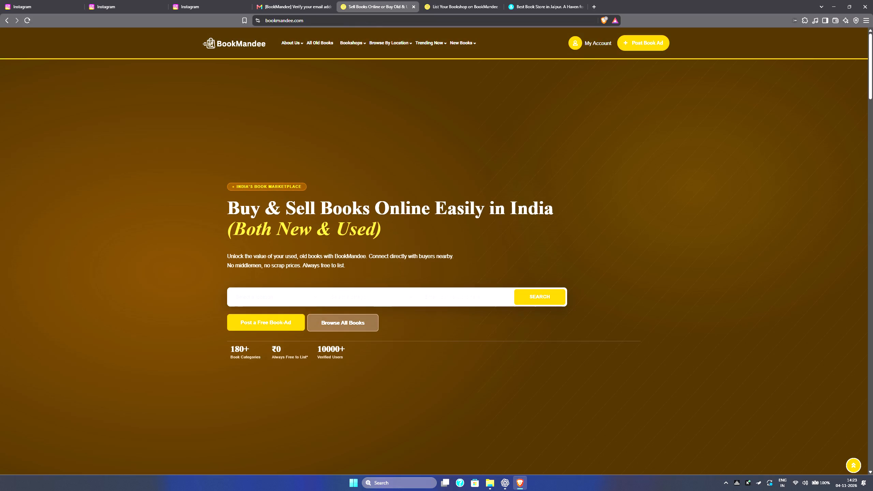
click(292, 301)
scroll(263, 233, down, 5)
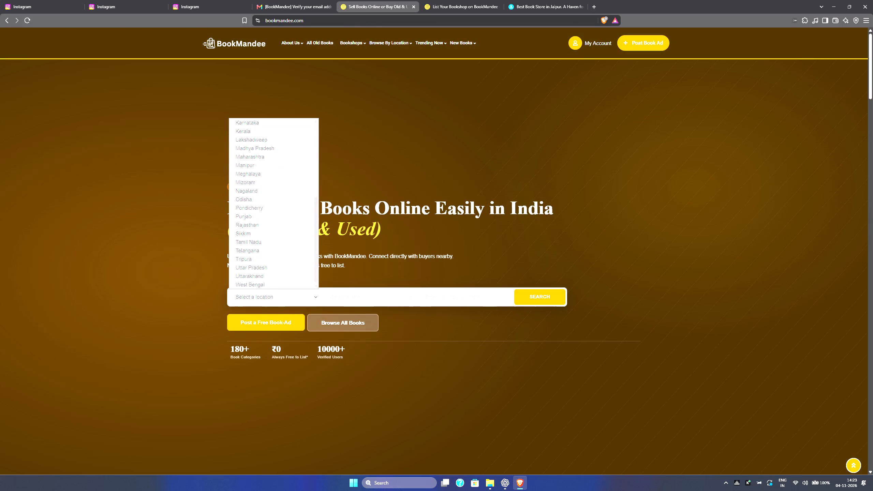
scroll(263, 234, down, 3)
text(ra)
click(268, 227)
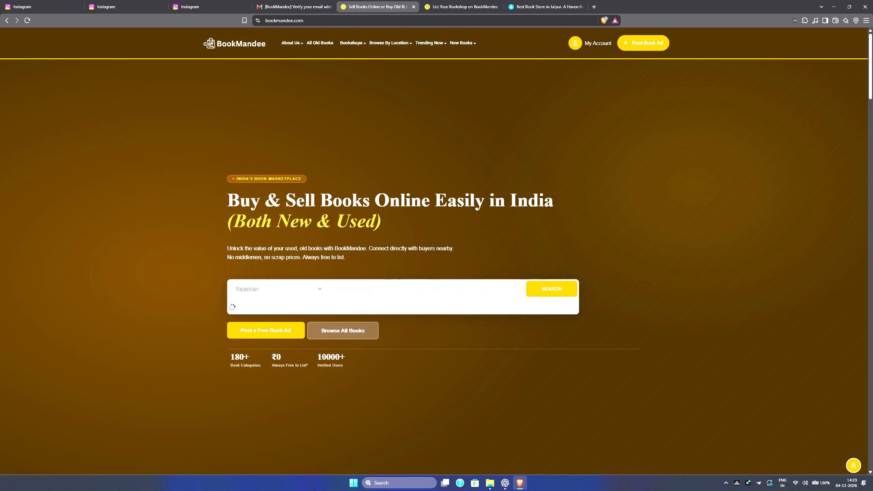
click(357, 283)
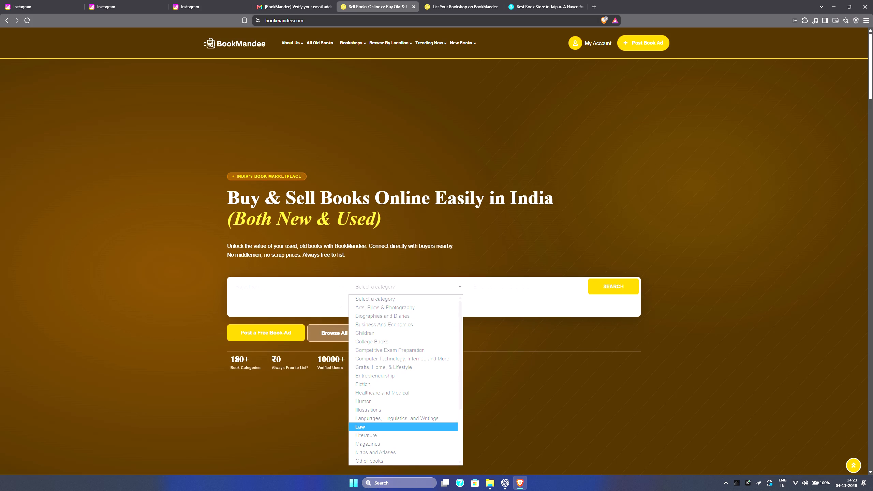
scroll(414, 421, down, 7)
scroll(407, 414, up, 6)
click(566, 355)
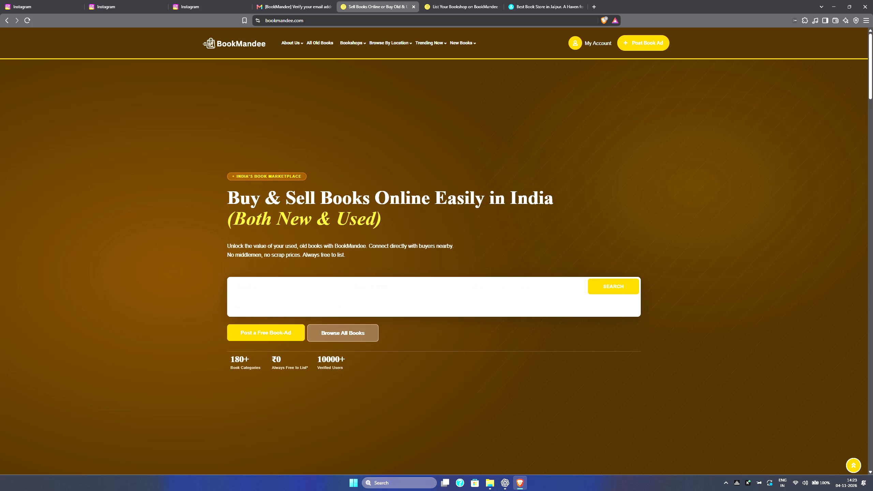
Narrow the Rajasthan location to Jaipur and search the listings.
click(292, 306)
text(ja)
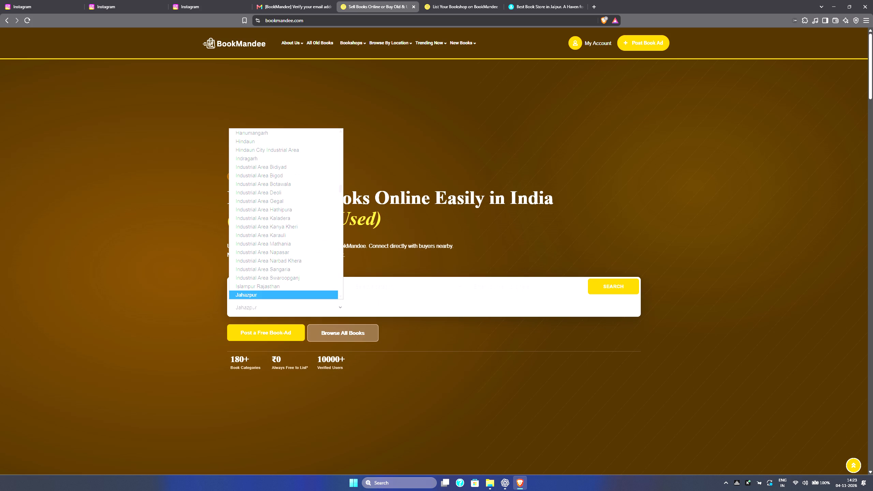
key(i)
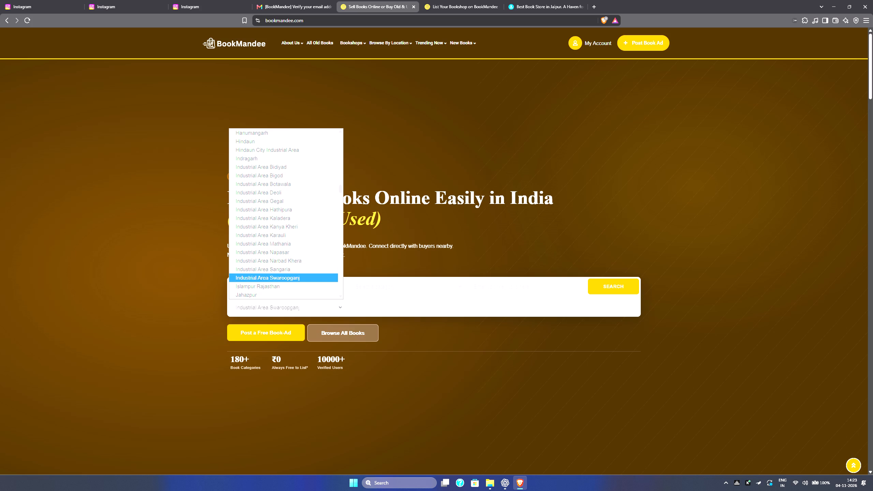
scroll(282, 264, up, 7)
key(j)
scroll(282, 266, down, 3)
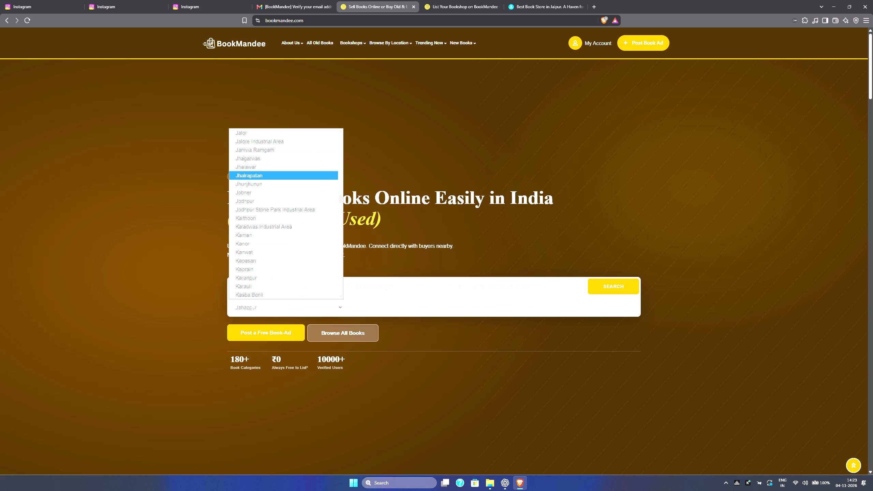
scroll(274, 178, up, 1)
click(272, 179)
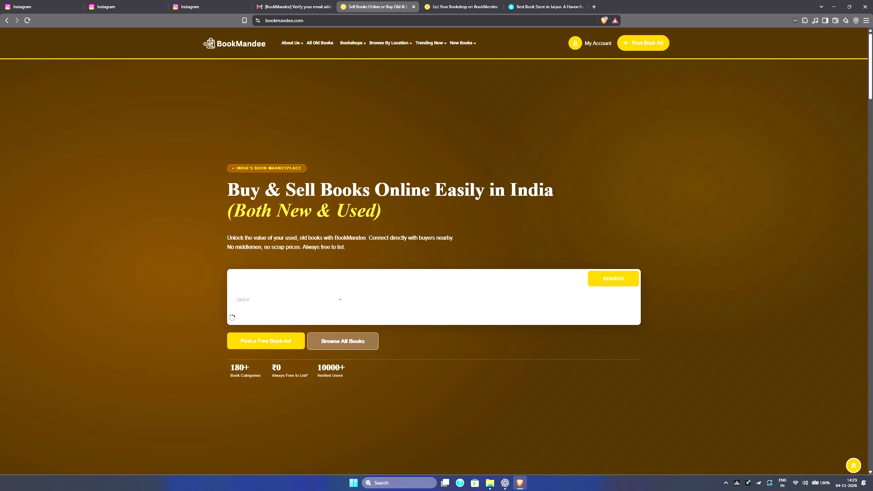
click(619, 291)
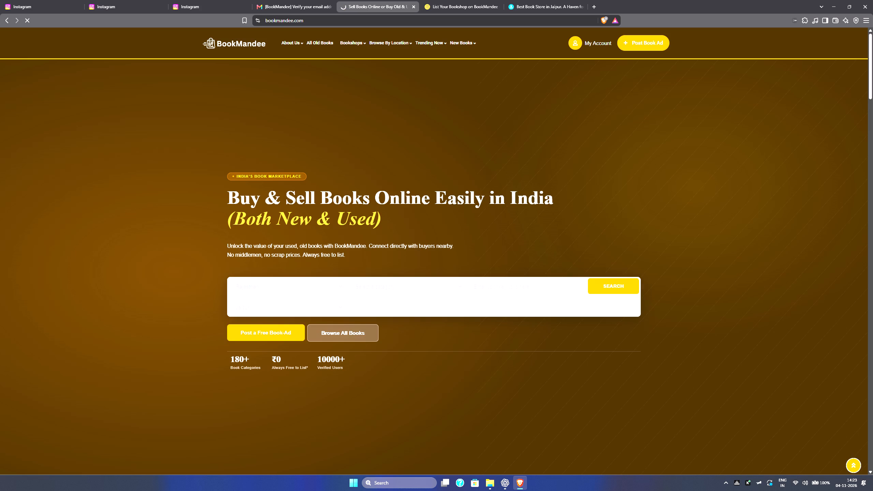
Look through the Jaipur listings for the bookshop, and close the results page.
scroll(172, 292, down, 1)
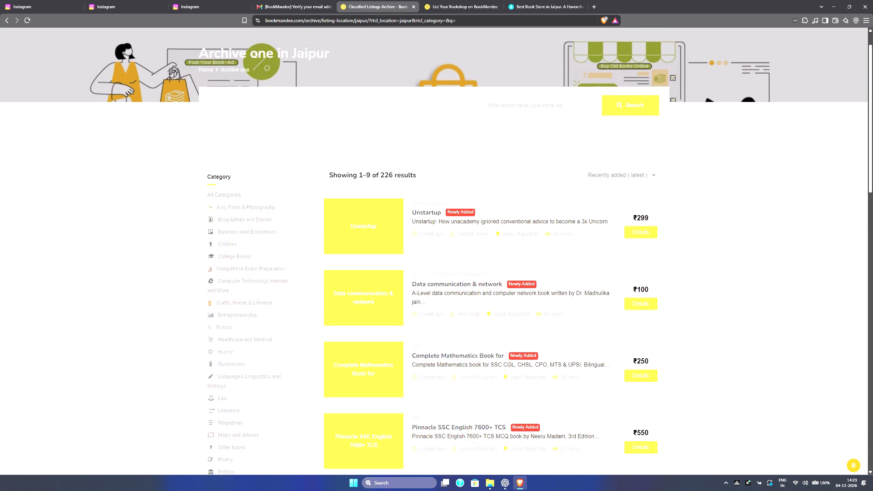
scroll(172, 291, down, 4)
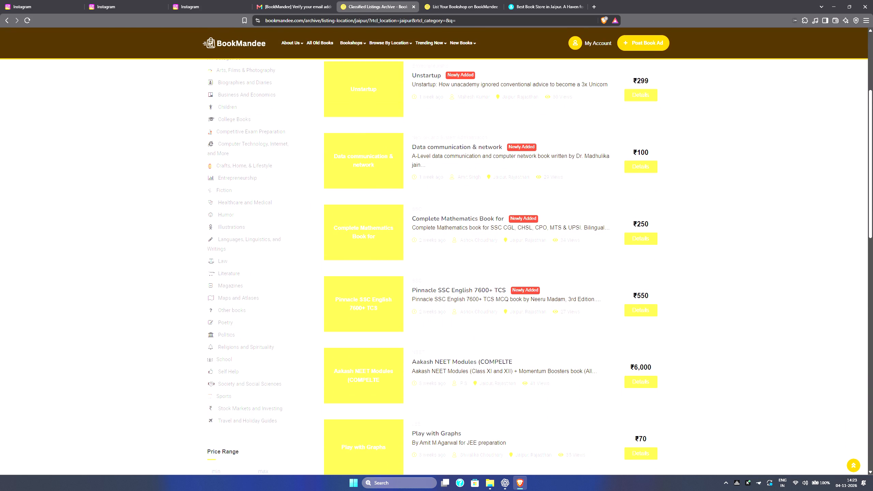
scroll(172, 291, up, 9)
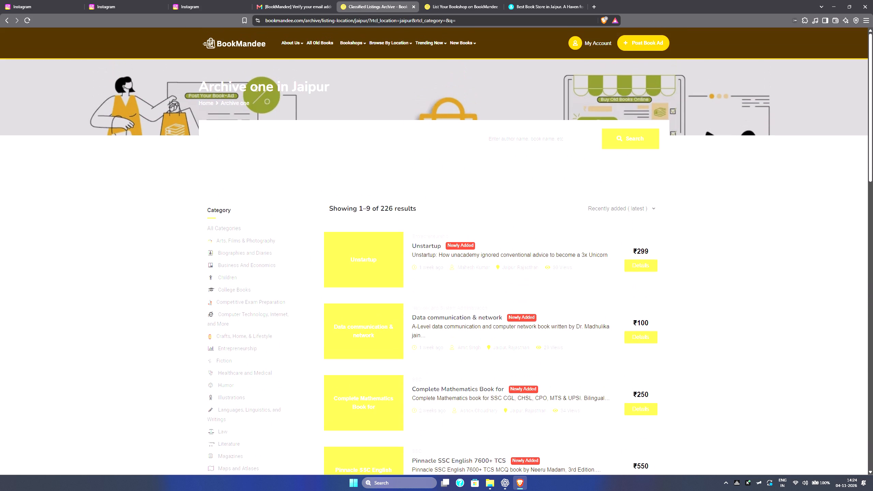
scroll(172, 291, up, 4)
scroll(172, 291, down, 2)
scroll(172, 291, up, 8)
click(413, 10)
click(413, 9)
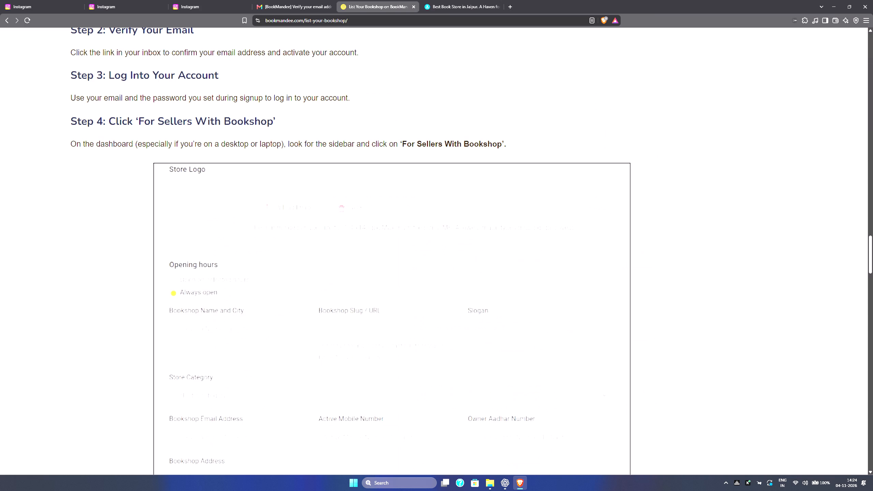
Read the bookshop listing guide's steps on submission, adding books and approval, and close the guide.
scroll(289, 175, down, 8)
scroll(286, 173, up, 1)
scroll(286, 173, down, 2)
scroll(286, 173, up, 1)
scroll(286, 173, down, 17)
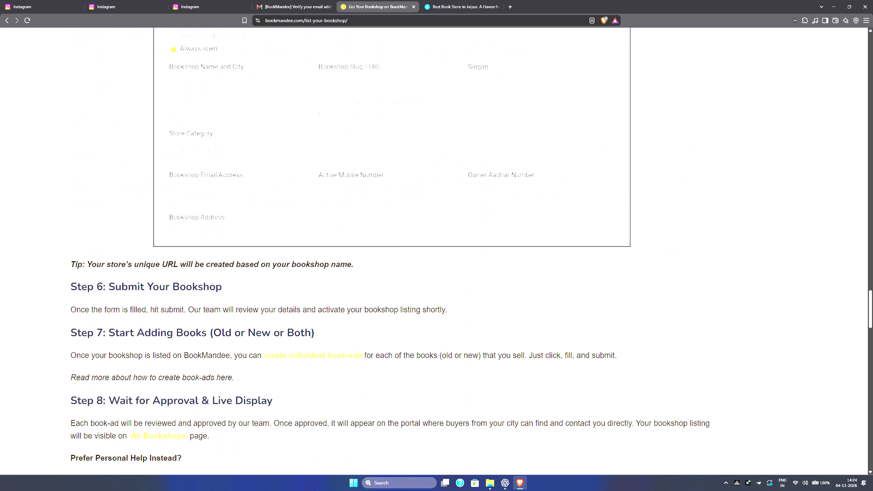
scroll(288, 170, down, 4)
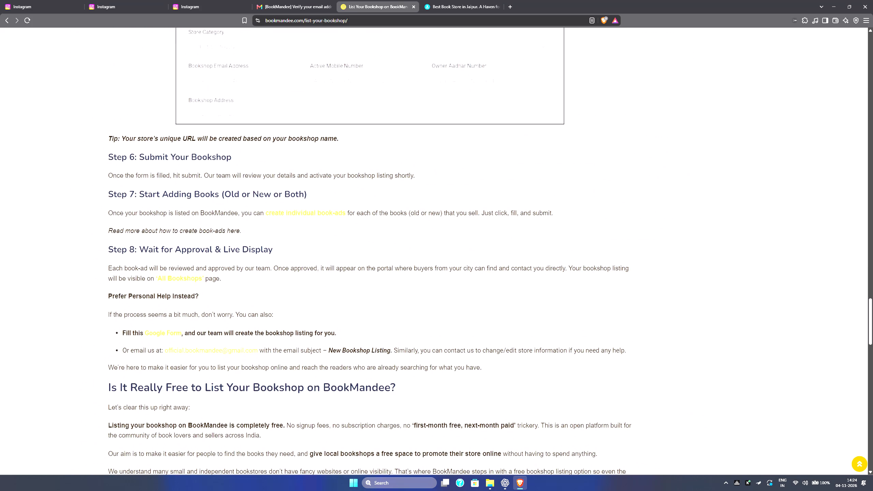
triple_click(225, 192)
click(228, 191)
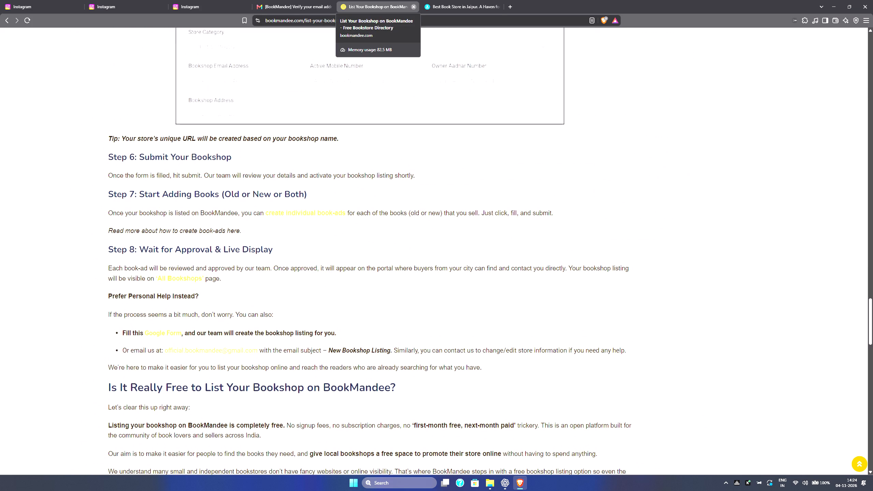
click(412, 8)
Read through the Zolo blog article on Jaipur's best book stores down to its reply form.
scroll(362, 130, down, 9)
scroll(353, 152, up, 2)
scroll(353, 153, down, 10)
scroll(271, 265, up, 1)
scroll(269, 266, down, 2)
scroll(260, 269, up, 1)
scroll(257, 270, down, 3)
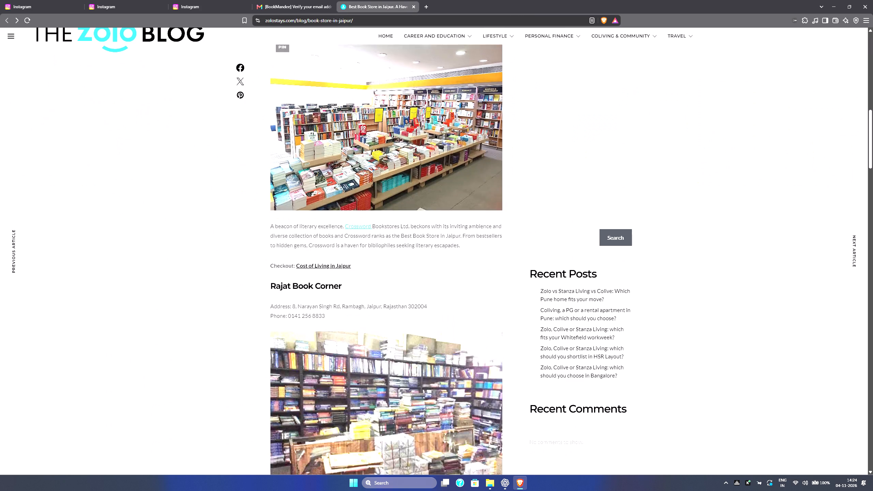
scroll(241, 278, down, 3)
scroll(241, 279, up, 9)
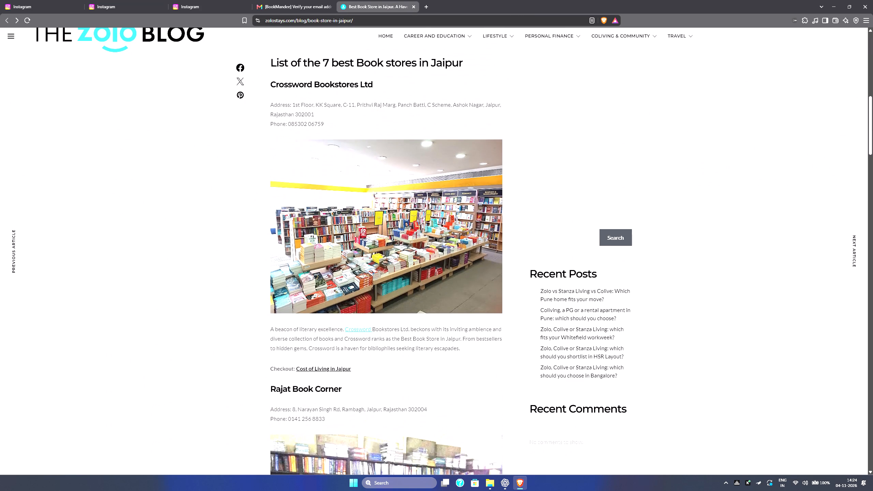
scroll(245, 277, down, 17)
scroll(245, 279, down, 9)
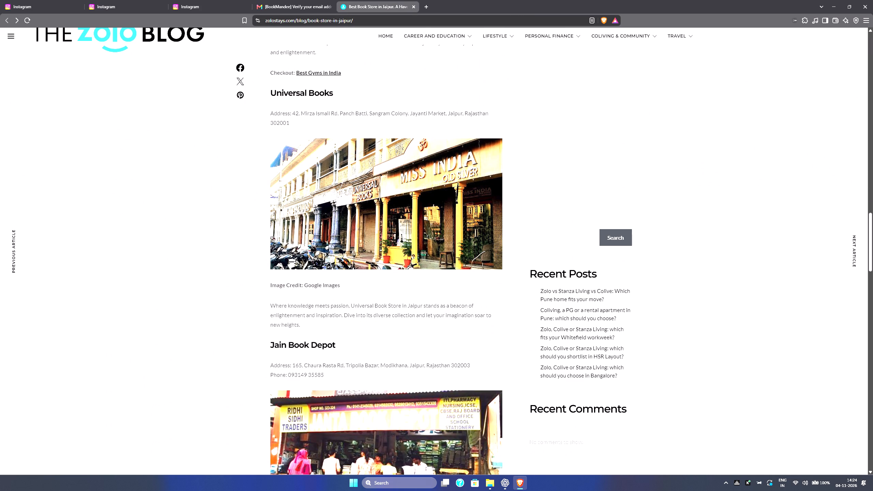
scroll(252, 252, down, 8)
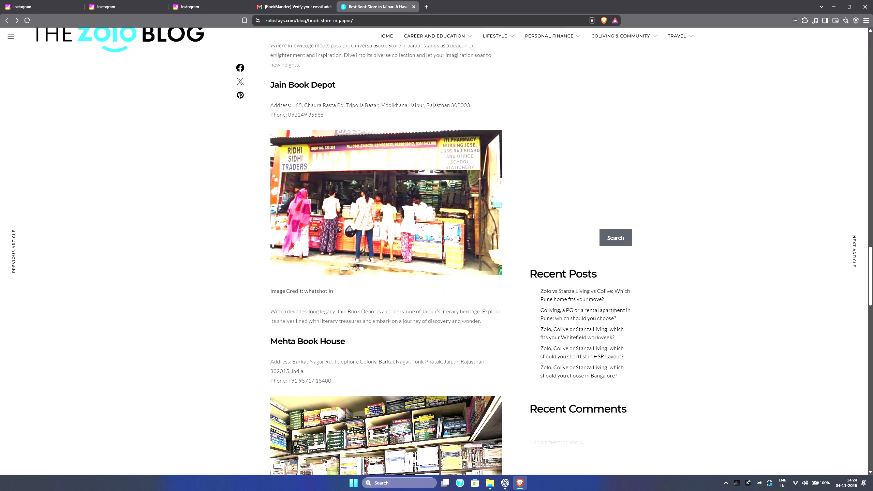
scroll(241, 248, down, 11)
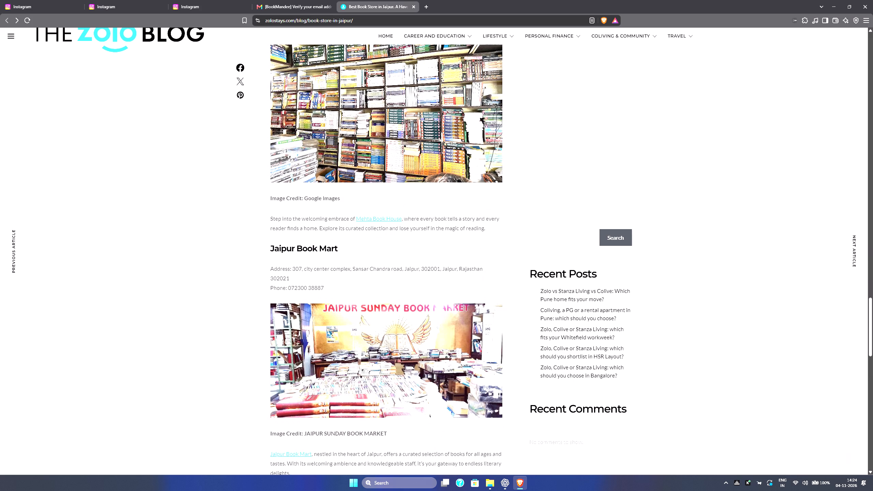
scroll(236, 250, down, 3)
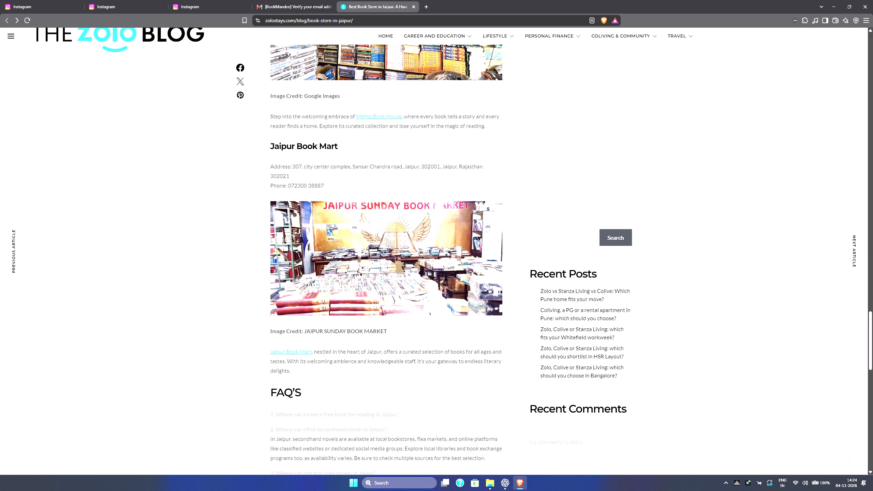
scroll(236, 250, down, 6)
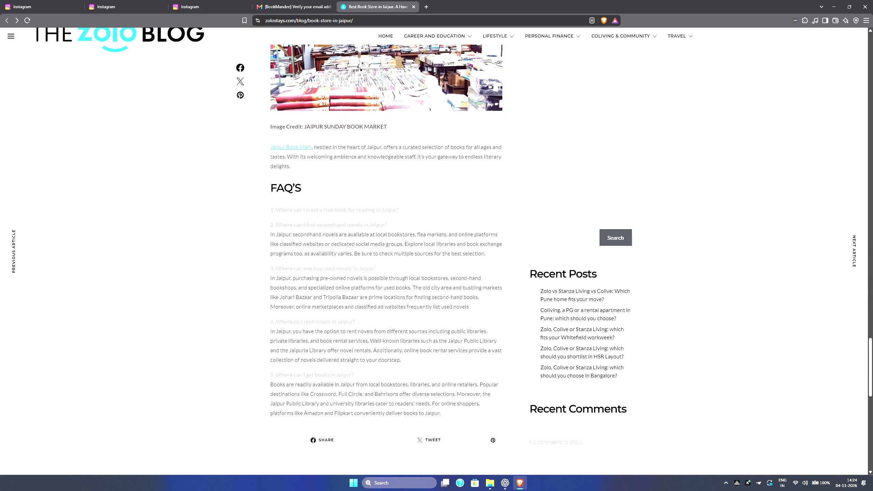
scroll(307, 150, down, 6)
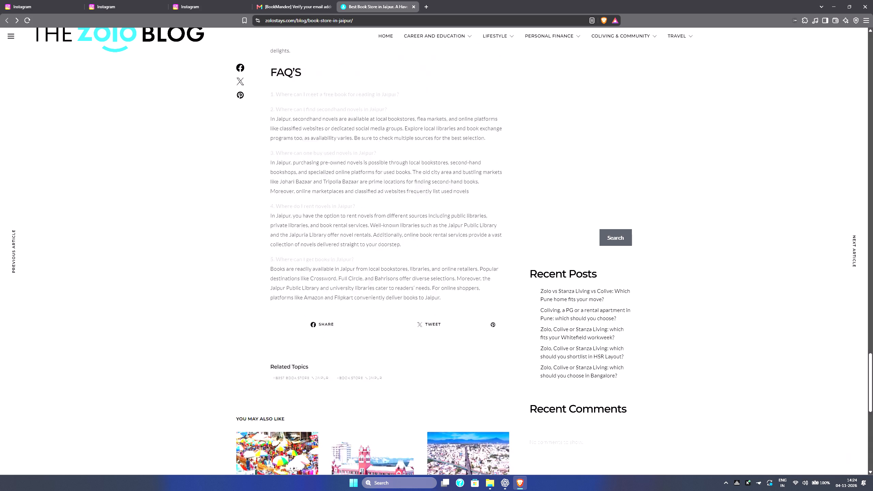
scroll(289, 231, down, 13)
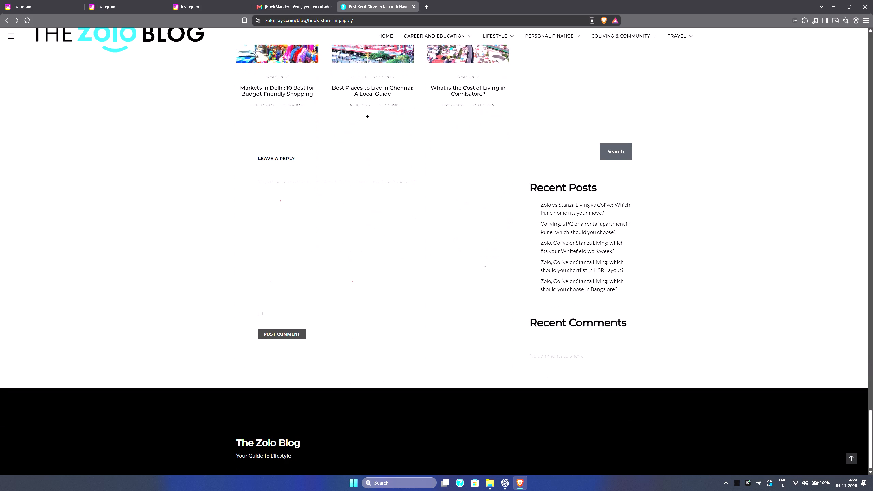
Check the comment, name and email fields of the article's Leave a Reply form.
click(300, 239)
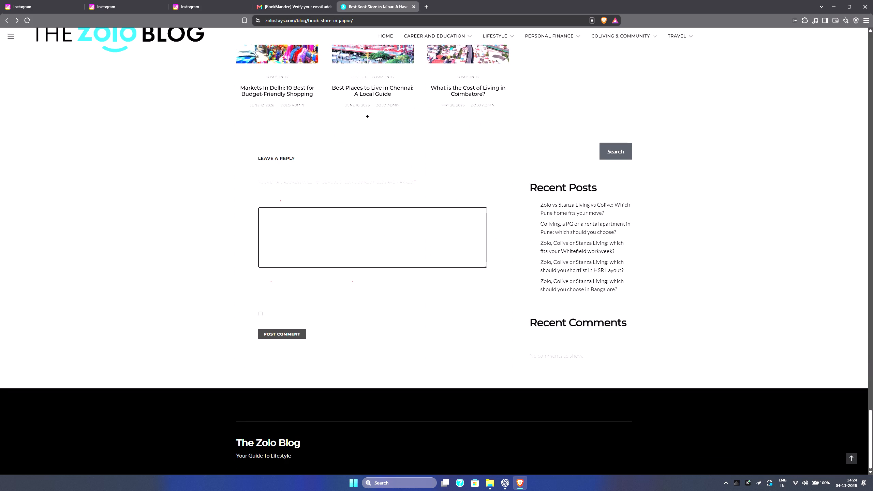
click(312, 236)
click(294, 292)
click(367, 297)
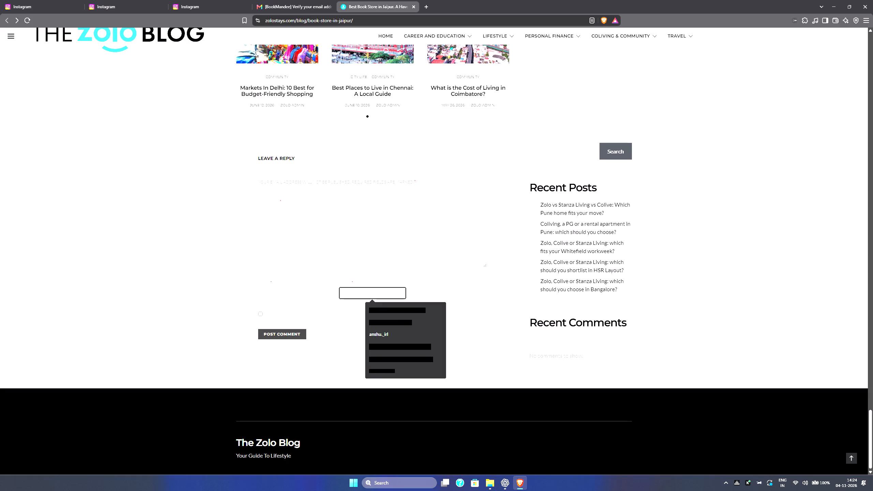
click(300, 301)
click(298, 296)
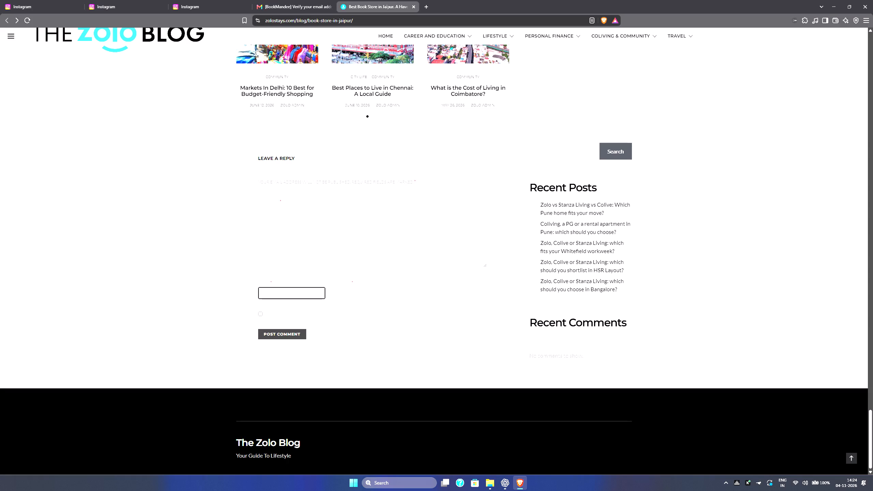
click(295, 312)
click(284, 296)
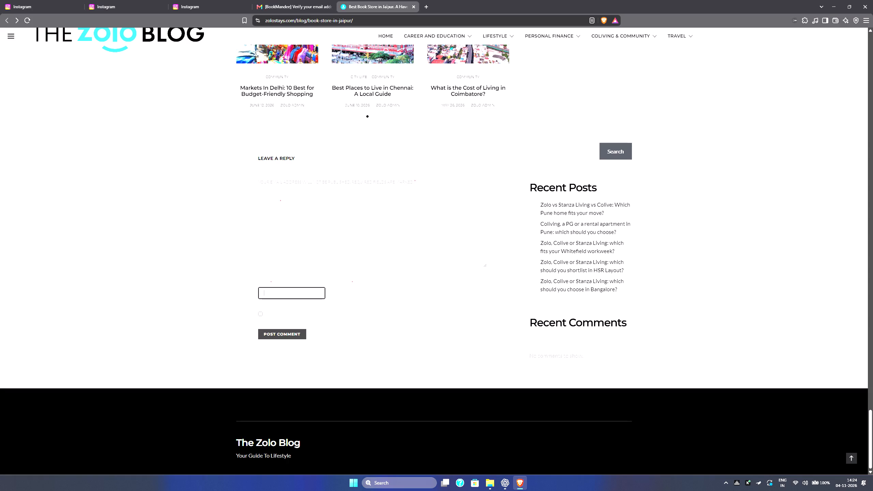
click(302, 218)
click(302, 218)
click(508, 469)
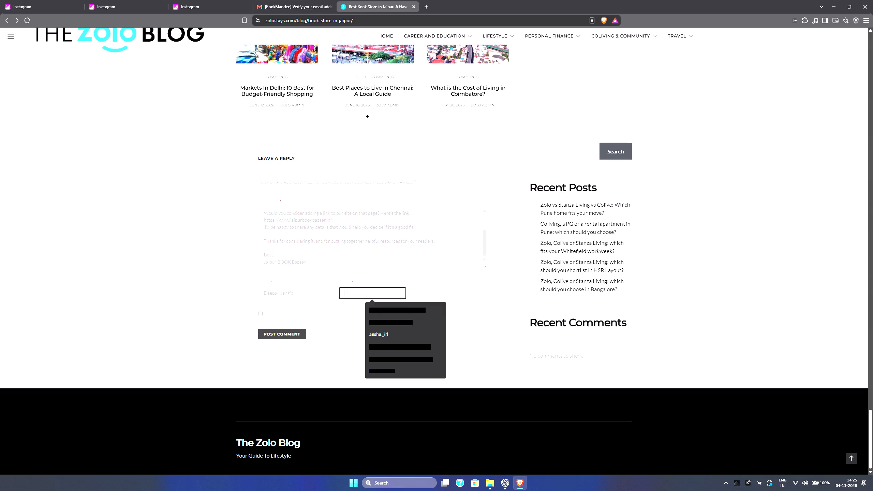
click(408, 358)
click(382, 295)
click(435, 292)
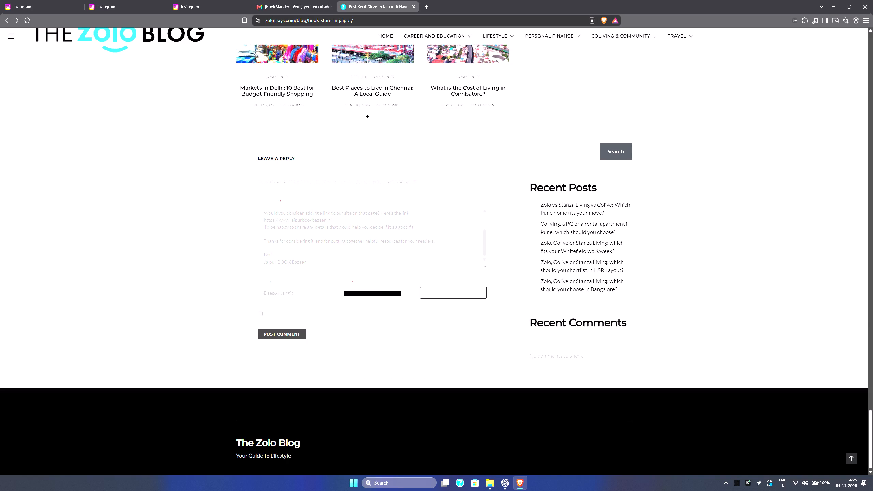
key(ctrl+v)
Post the backlink request comment on the article with the checkbox below the contact fields left unticked.
click(259, 313)
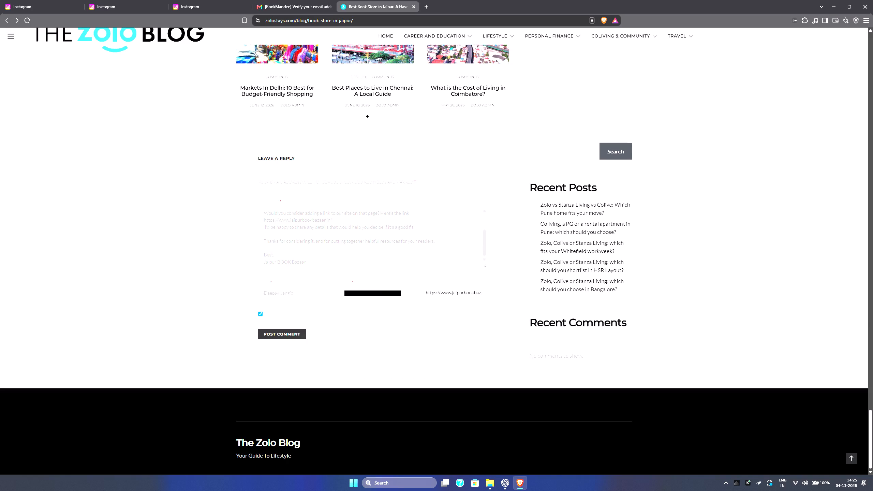
click(262, 314)
click(278, 326)
click(285, 330)
Read the submitted comment, its status note and the reply form's note in the article's comments section.
scroll(410, 283, up, 4)
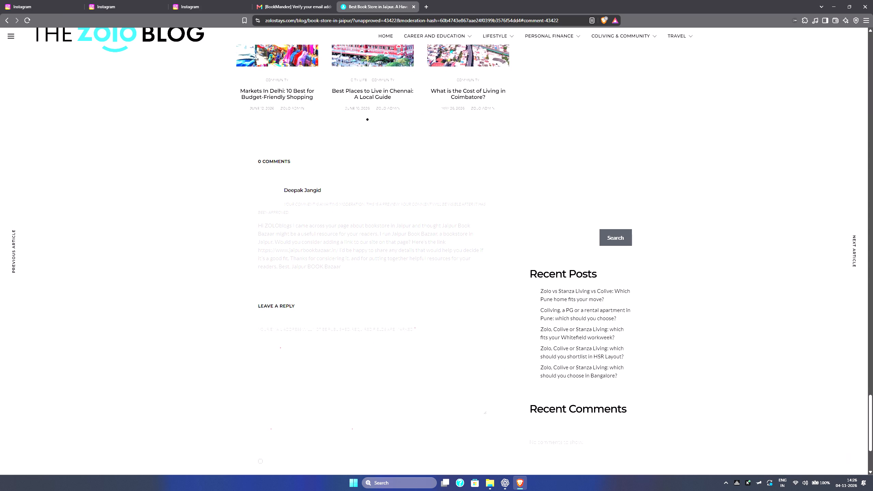
click(336, 168)
triple_click(338, 206)
triple_click(324, 208)
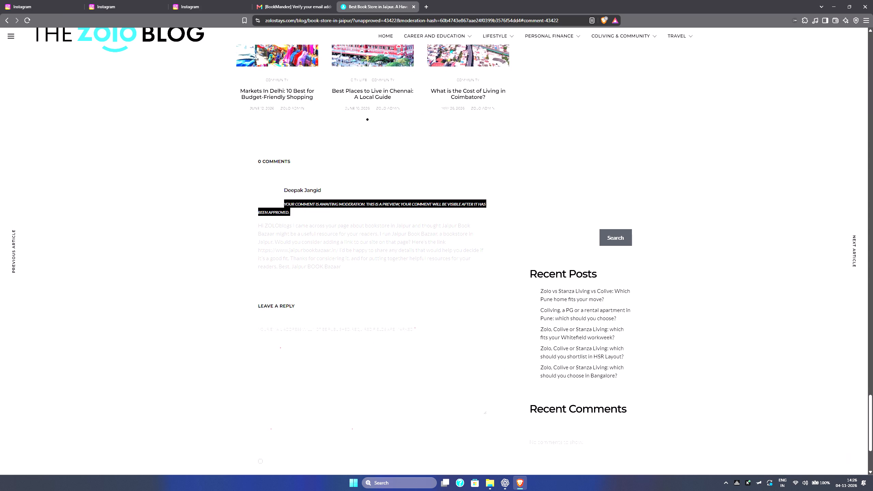
double_click(338, 232)
drag(338, 232, 348, 263)
click(348, 263)
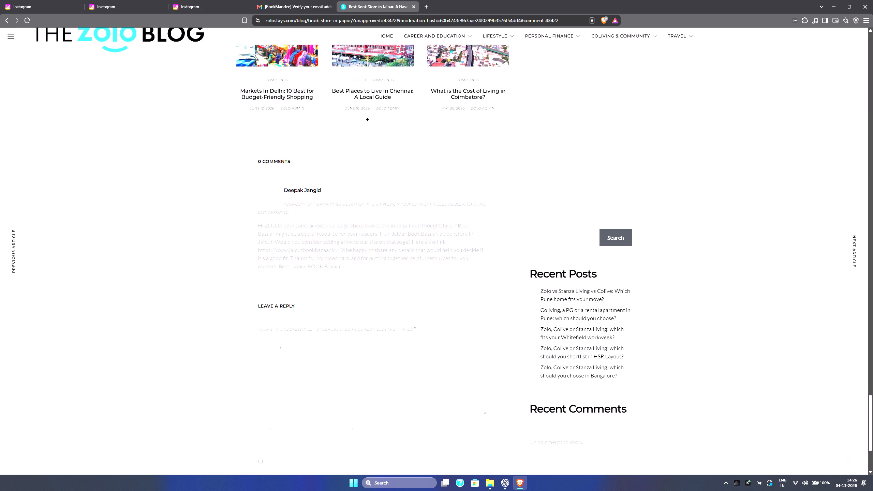
scroll(339, 296, down, 3)
triple_click(355, 227)
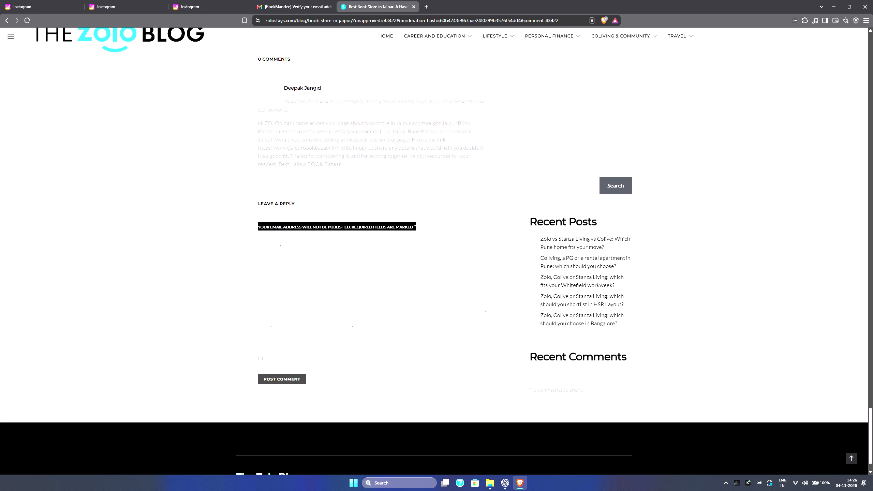
click(365, 227)
click(337, 176)
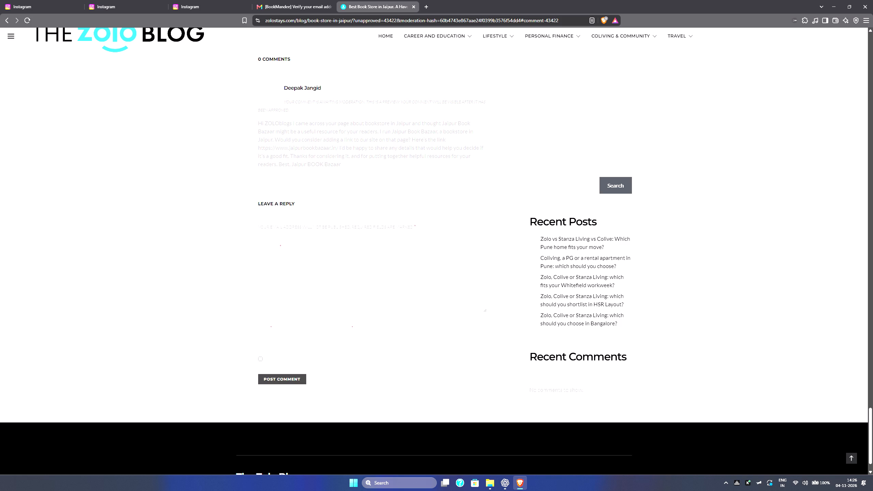
Open the #Best Book Store in Jaipur tag listed under the article's Related Topics.
scroll(605, 206, up, 9)
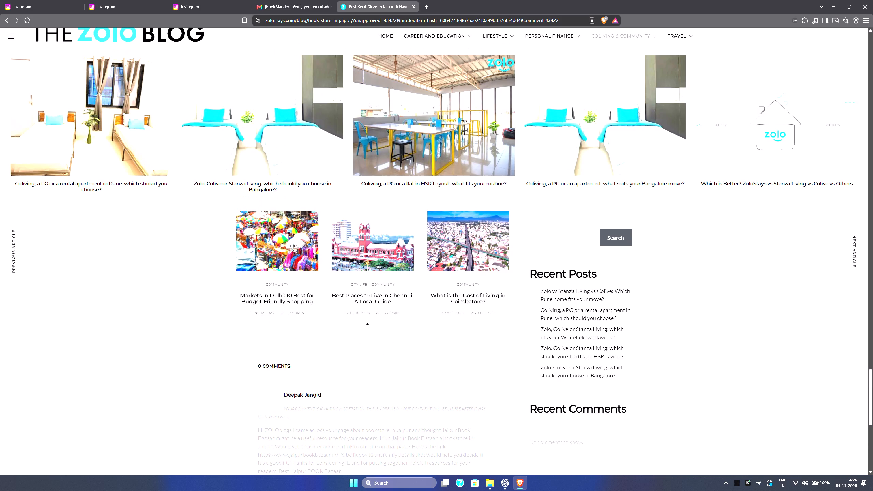
scroll(218, 285, up, 1)
scroll(218, 285, down, 1)
scroll(218, 285, up, 5)
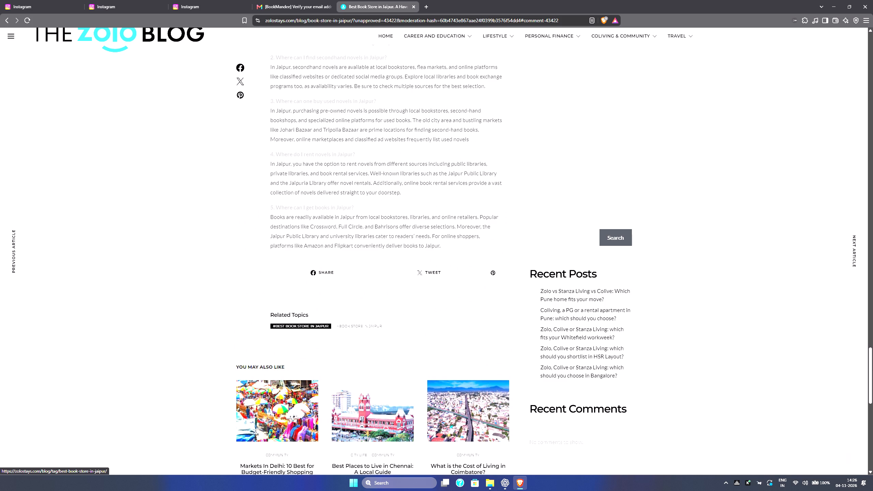
click(313, 326)
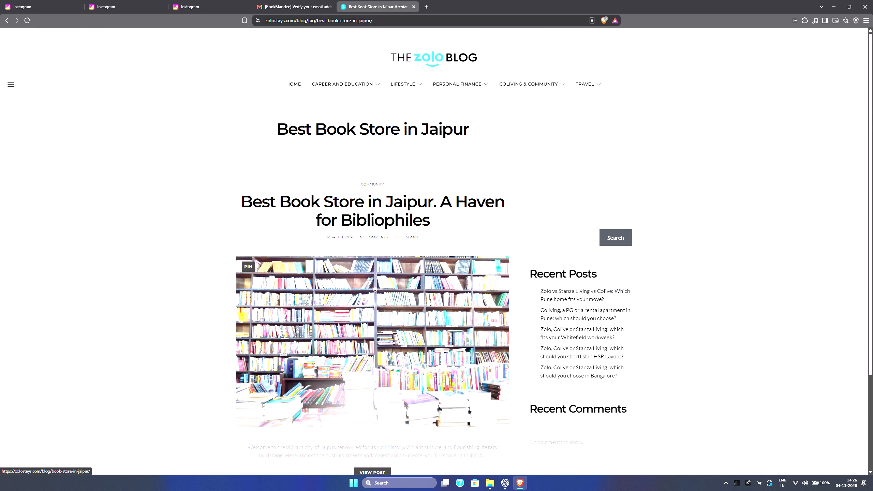
Open the full post "Best Book Store in Jaipur. A Haven for Bibliophiles" from the tag archive page.
scroll(299, 307, down, 3)
scroll(293, 313, up, 1)
scroll(292, 313, down, 5)
scroll(279, 325, up, 2)
scroll(278, 325, down, 4)
click(372, 349)
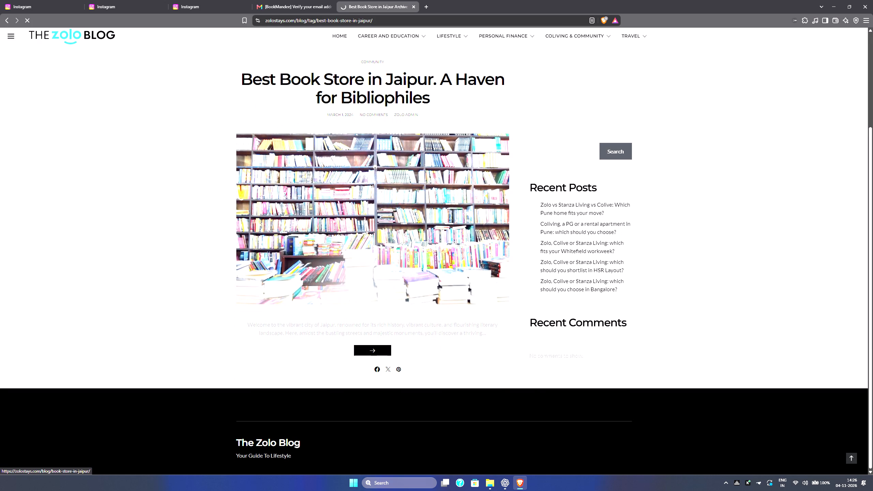
Look through the reopened article from its bookstore list and FAQs down to the comments area, checking for the submitted comment.
scroll(362, 346, down, 5)
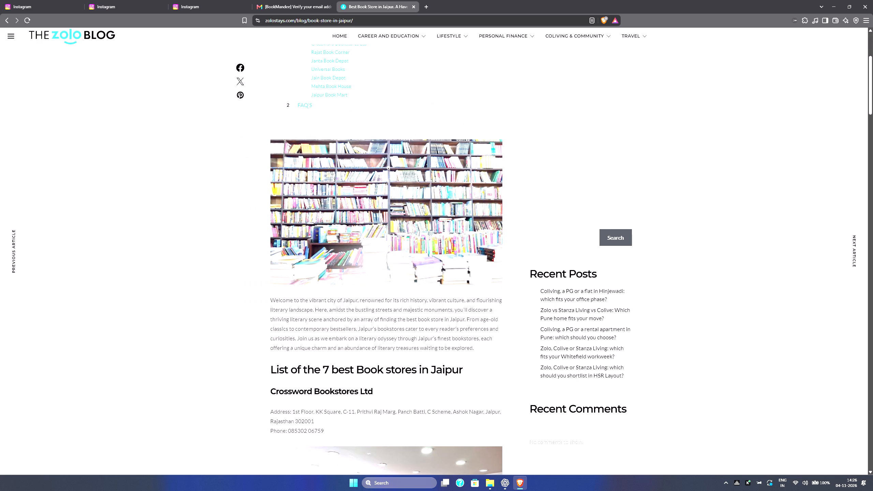
scroll(330, 335, up, 2)
scroll(322, 344, down, 7)
scroll(312, 346, up, 1)
scroll(312, 346, down, 7)
scroll(311, 346, up, 1)
scroll(311, 346, down, 6)
scroll(297, 349, up, 1)
scroll(297, 349, down, 9)
scroll(286, 354, up, 1)
scroll(286, 354, down, 20)
scroll(286, 354, down, 2)
scroll(263, 371, up, 3)
scroll(263, 372, down, 1)
scroll(263, 372, up, 1)
scroll(263, 372, down, 4)
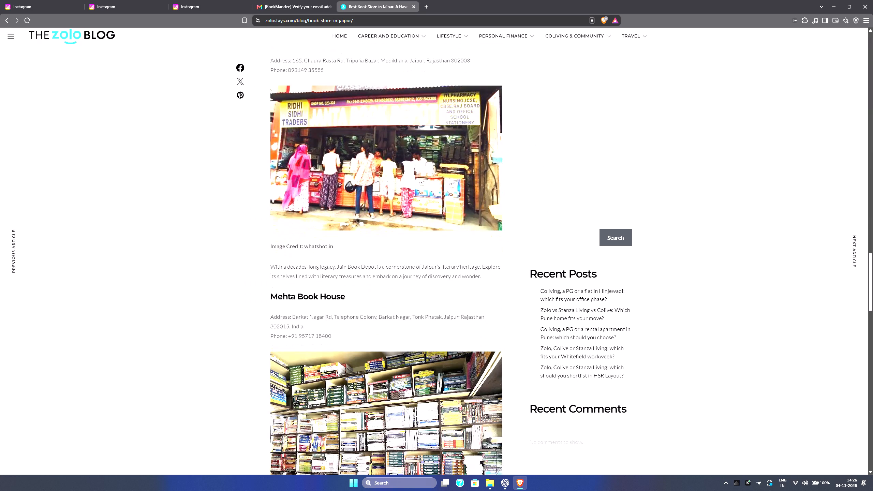
scroll(268, 370, down, 10)
scroll(267, 370, up, 1)
scroll(267, 370, down, 12)
scroll(267, 368, up, 2)
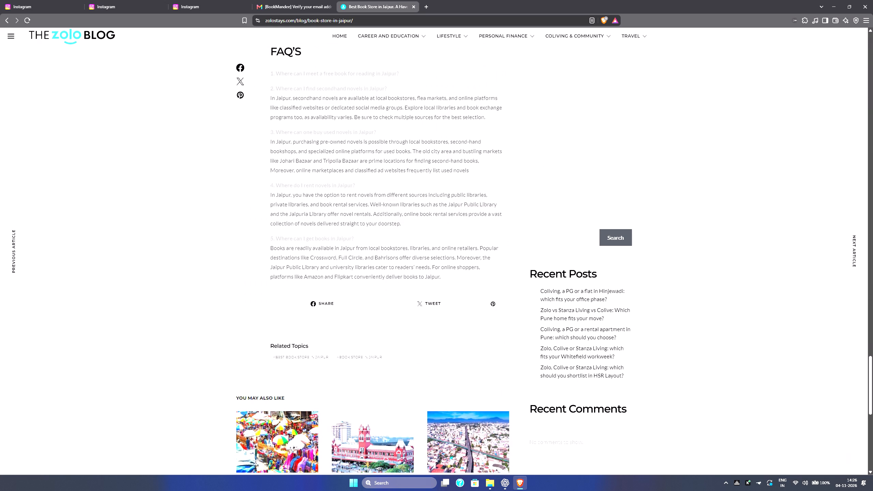
scroll(267, 368, up, 2)
scroll(267, 369, down, 16)
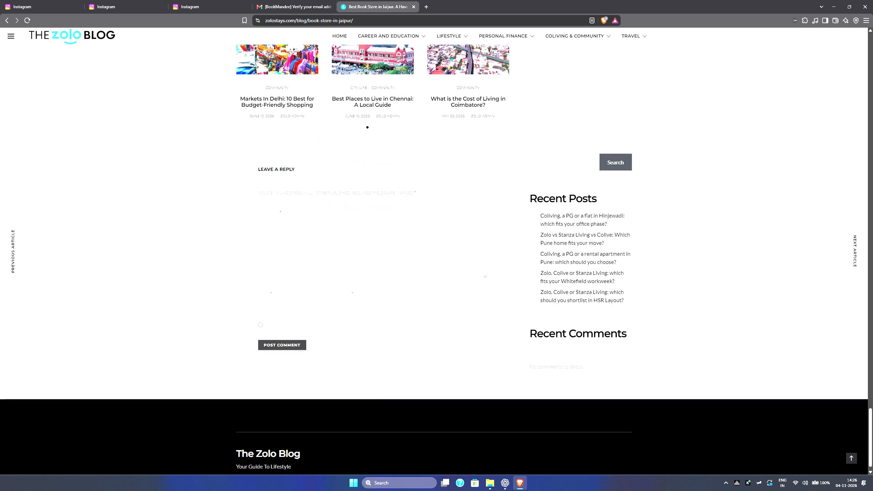
scroll(268, 368, down, 3)
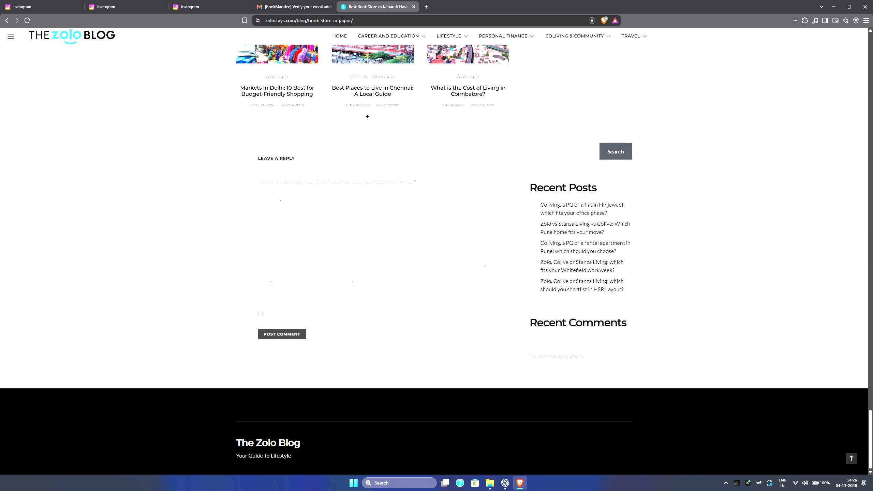
Recheck the article's lower section, including the reply area and Recent Comments, for the submitted comment.
click(540, 353)
scroll(417, 406, down, 4)
scroll(401, 416, up, 1)
scroll(400, 416, down, 7)
scroll(298, 412, up, 3)
scroll(282, 399, down, 1)
scroll(280, 396, up, 10)
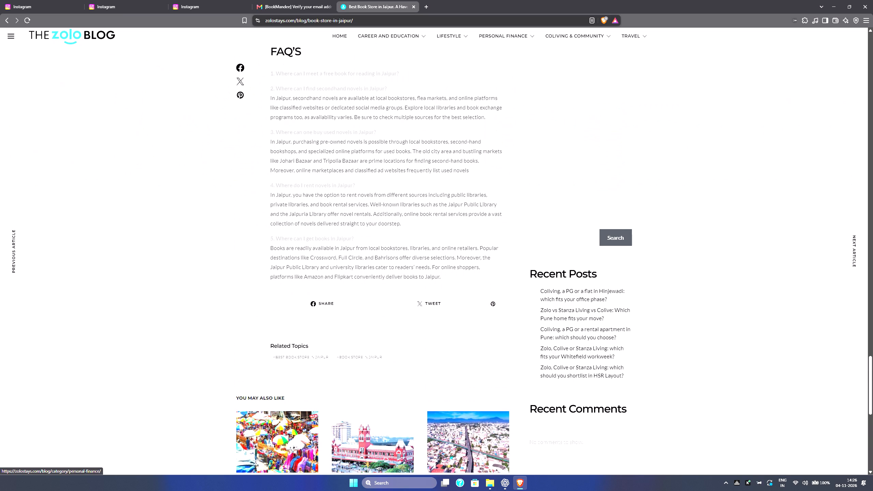
Go to the Zolo Blog home page from the article.
click(96, 39)
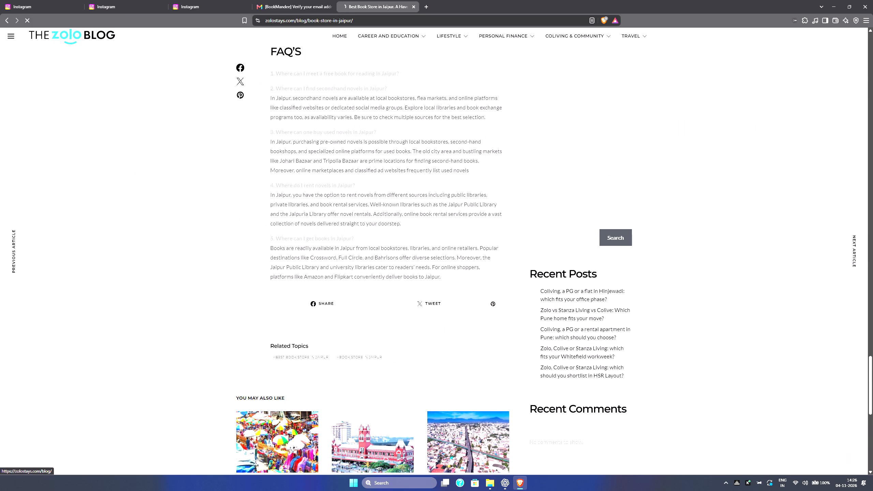
View the blog's list of post categories and close it again.
click(6, 82)
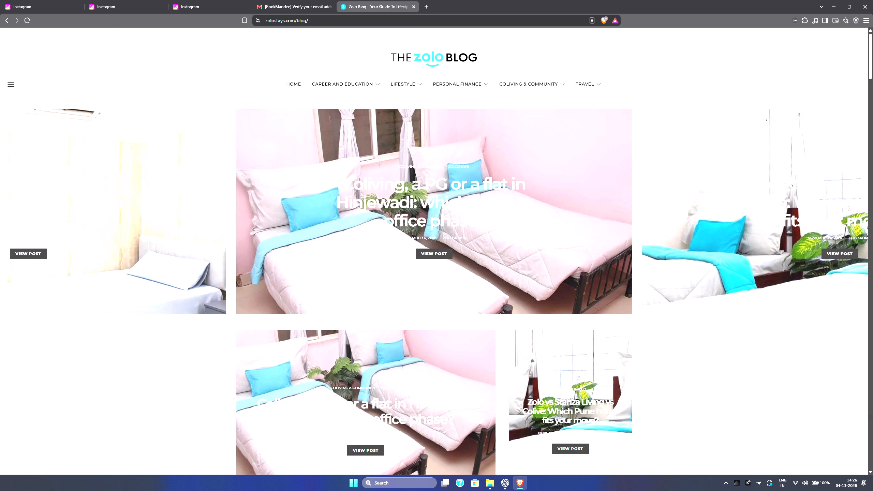
click(10, 83)
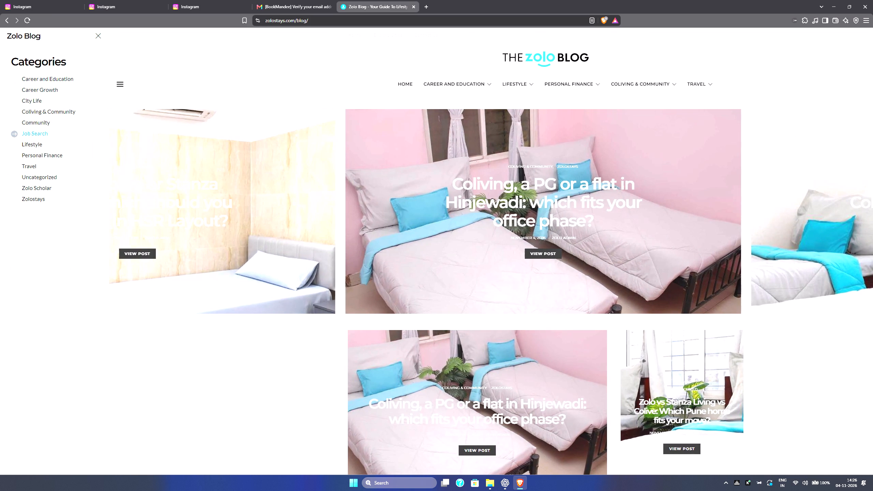
click(94, 37)
Look through the blog home page's featured and recent posts down to the page navigation at the end.
scroll(411, 315, down, 6)
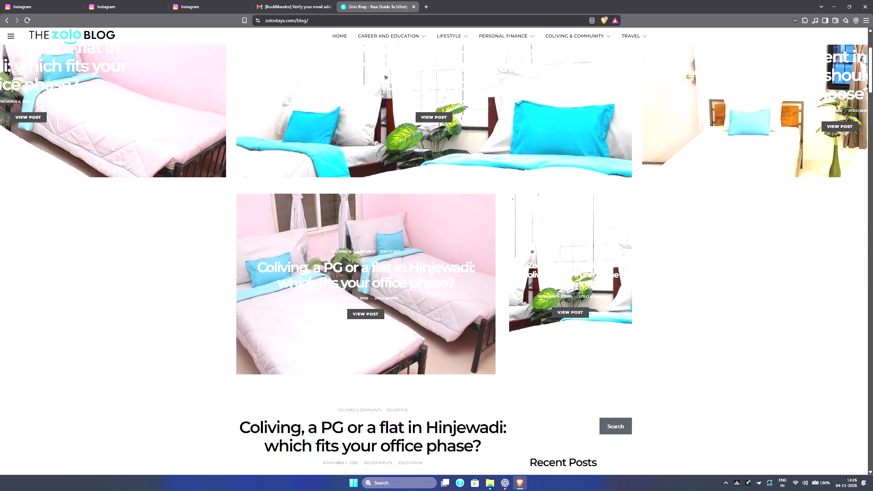
scroll(428, 359, up, 2)
scroll(428, 361, down, 20)
scroll(428, 361, down, 9)
middle_click(733, 250)
middle_click(733, 250)
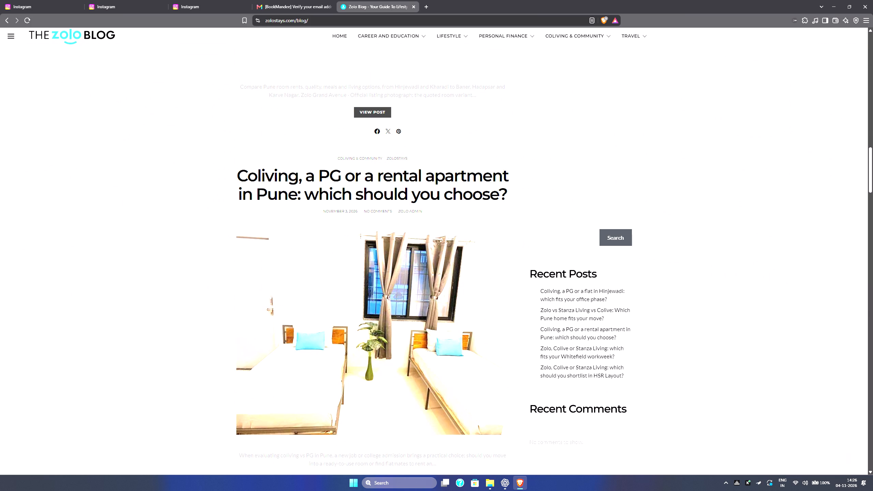
middle_click(660, 281)
click(679, 397)
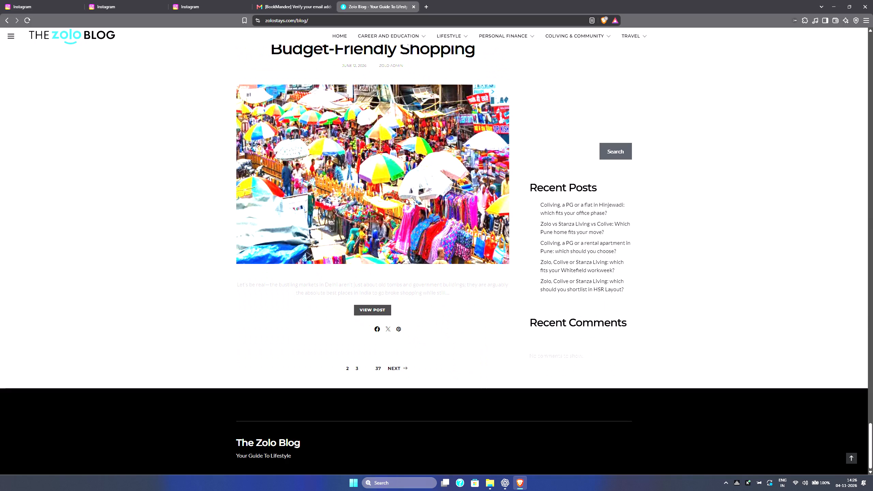